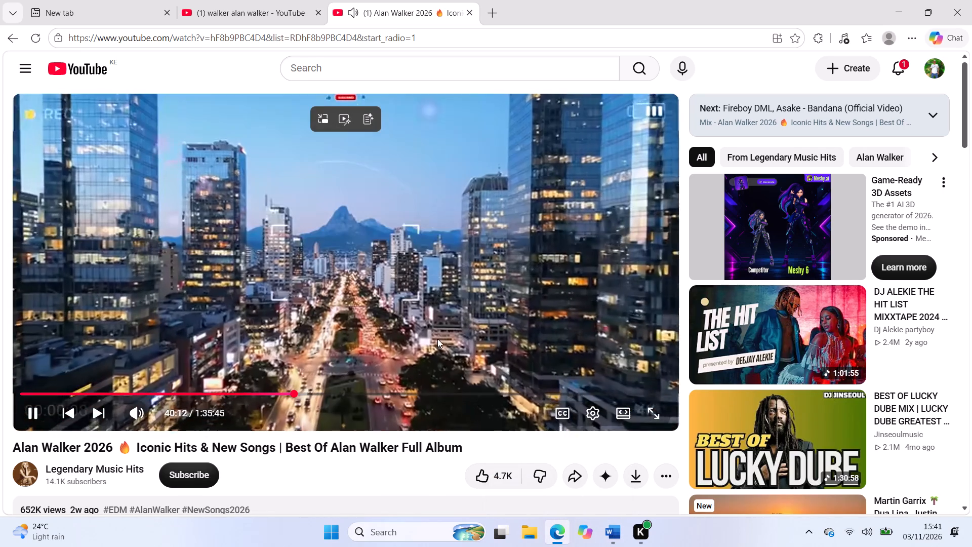
Switch from the video in the browser to the open Doc1 document in Word.
left_click(437, 339)
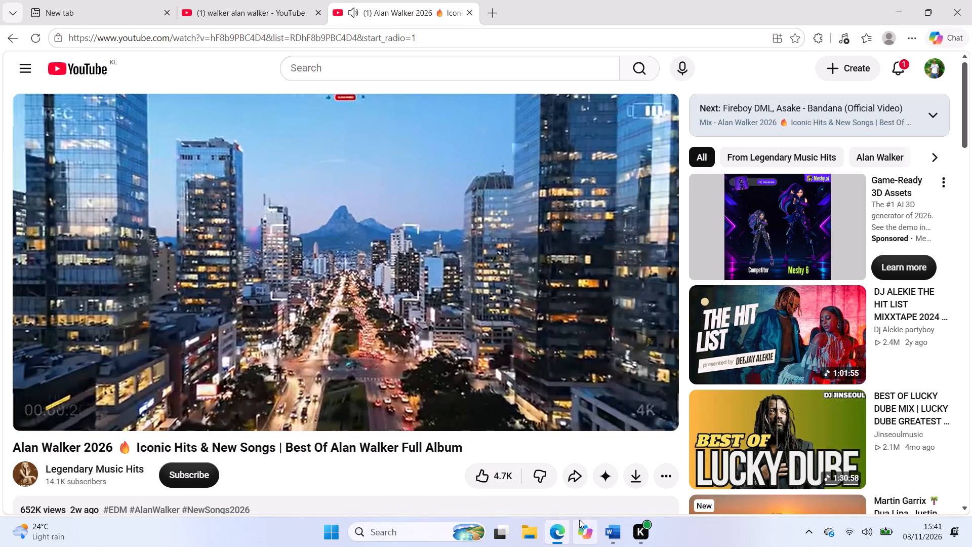
left_click(616, 534)
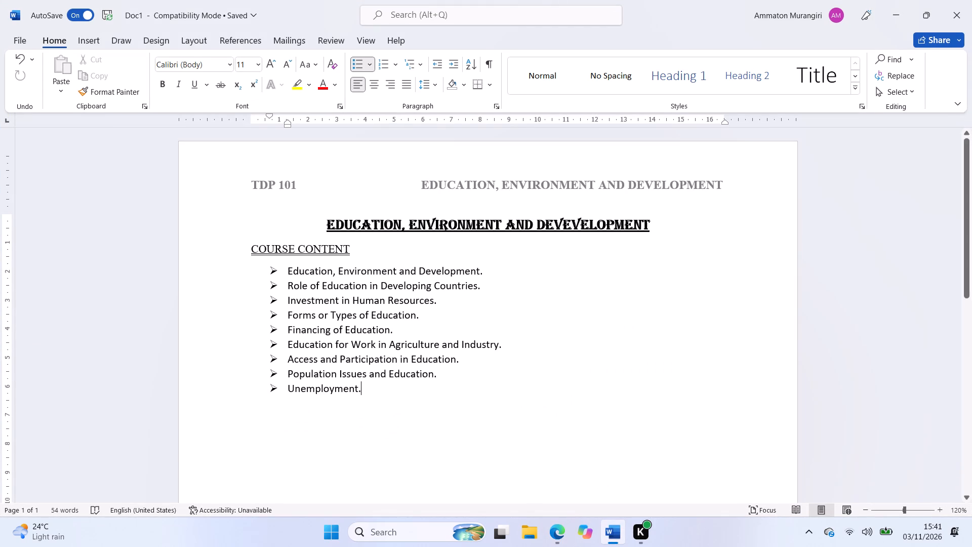
Insert "Aims and Definitions of" before "Education, Environment and Development" in the first course content bullet and save the document.
left_click(287, 272)
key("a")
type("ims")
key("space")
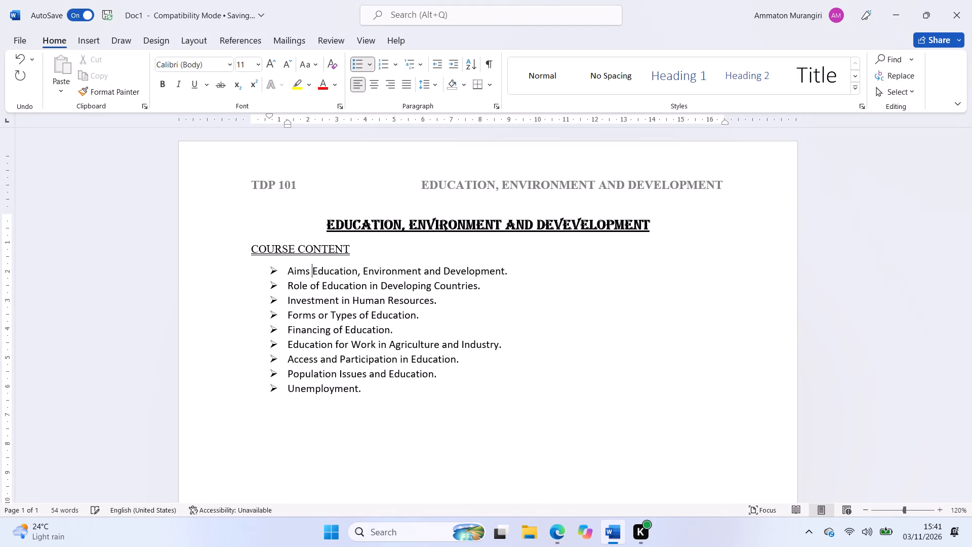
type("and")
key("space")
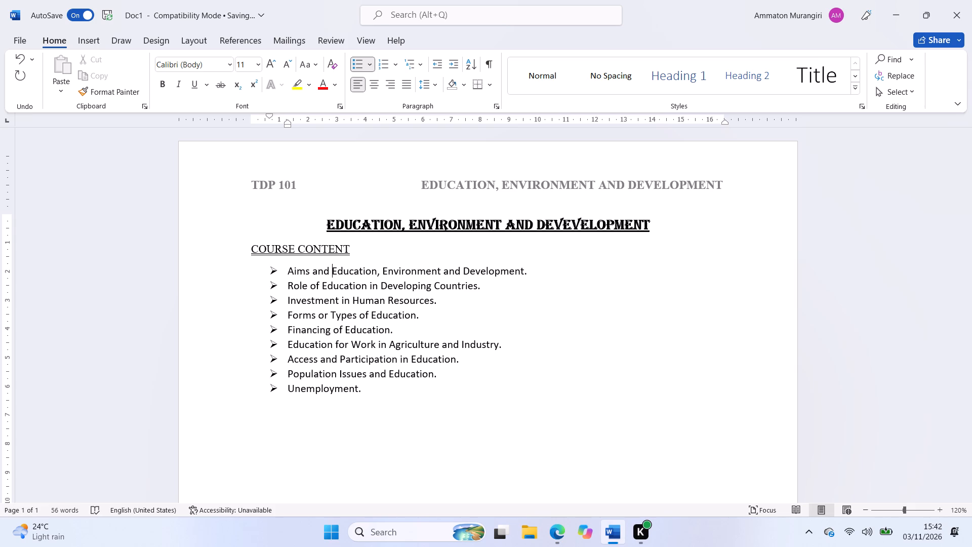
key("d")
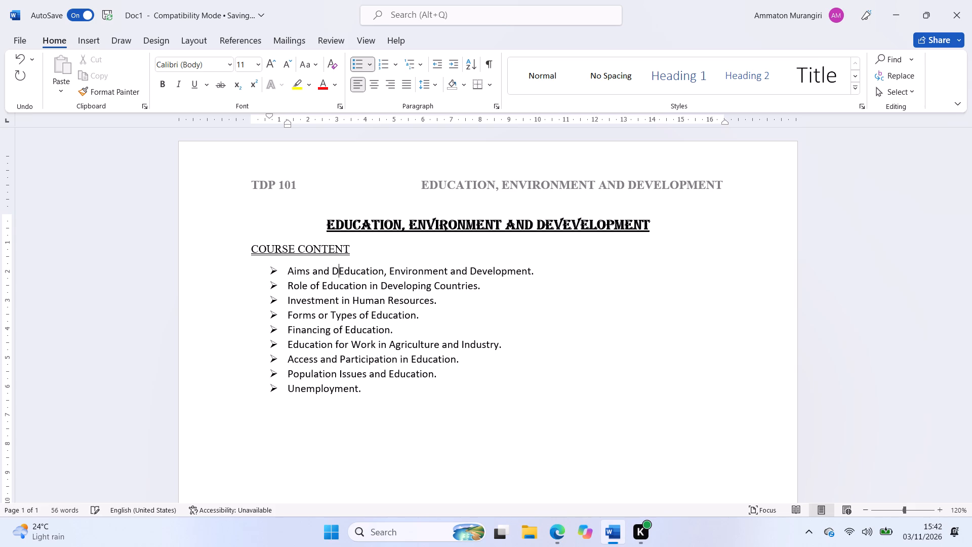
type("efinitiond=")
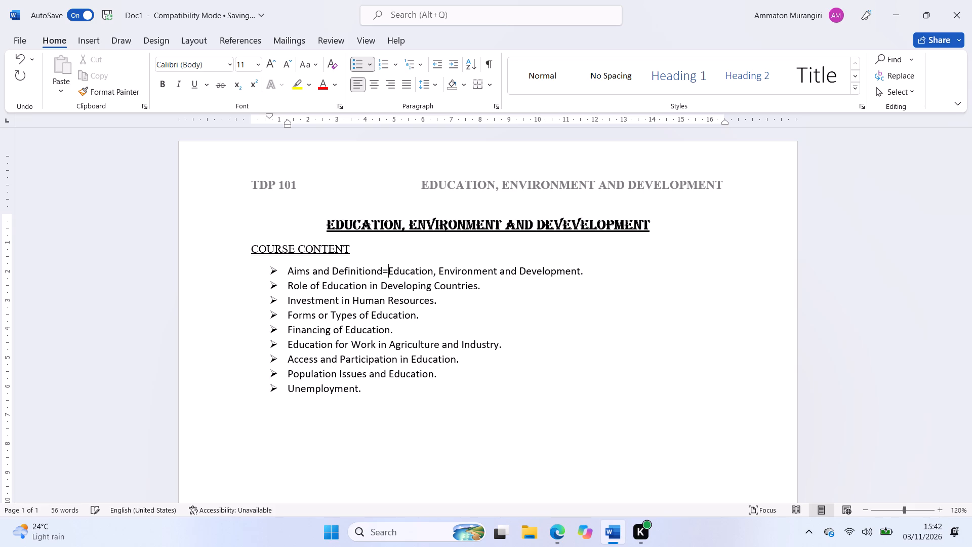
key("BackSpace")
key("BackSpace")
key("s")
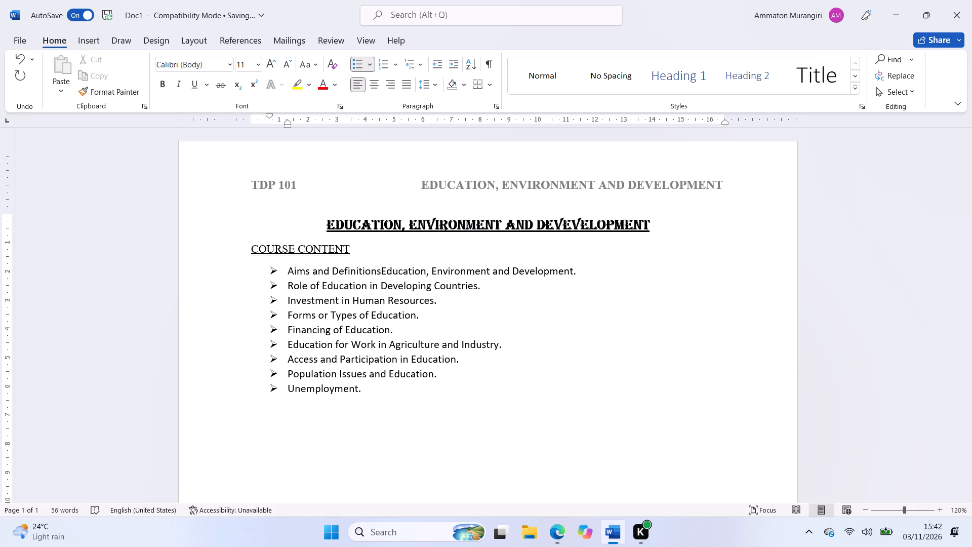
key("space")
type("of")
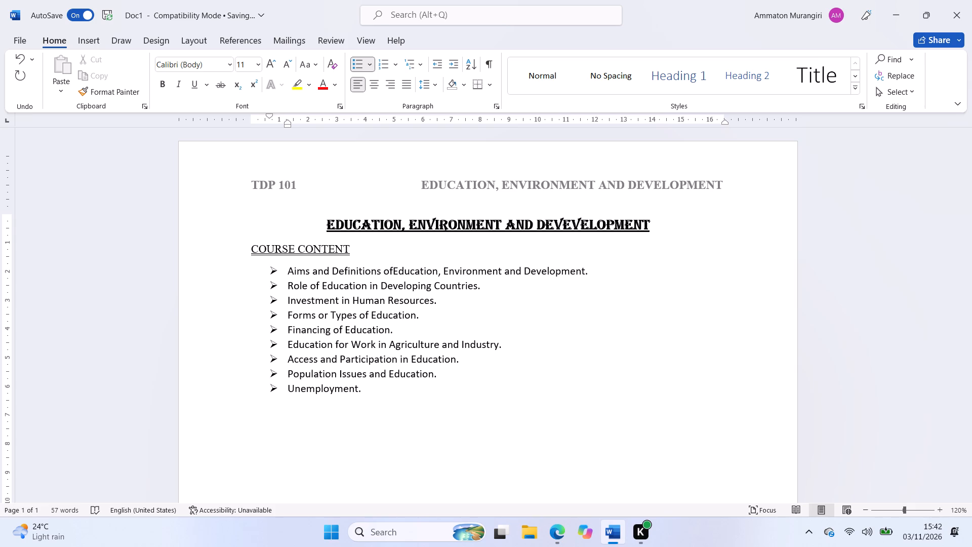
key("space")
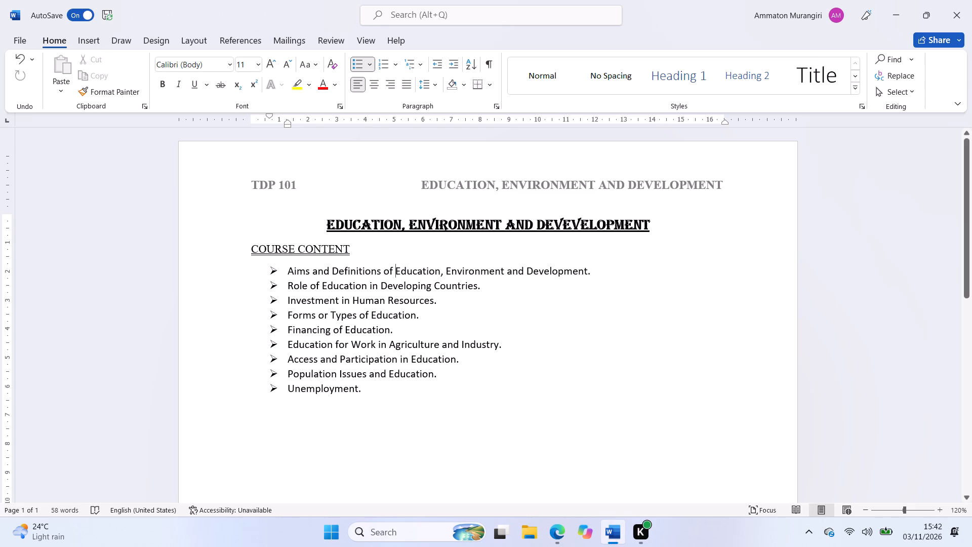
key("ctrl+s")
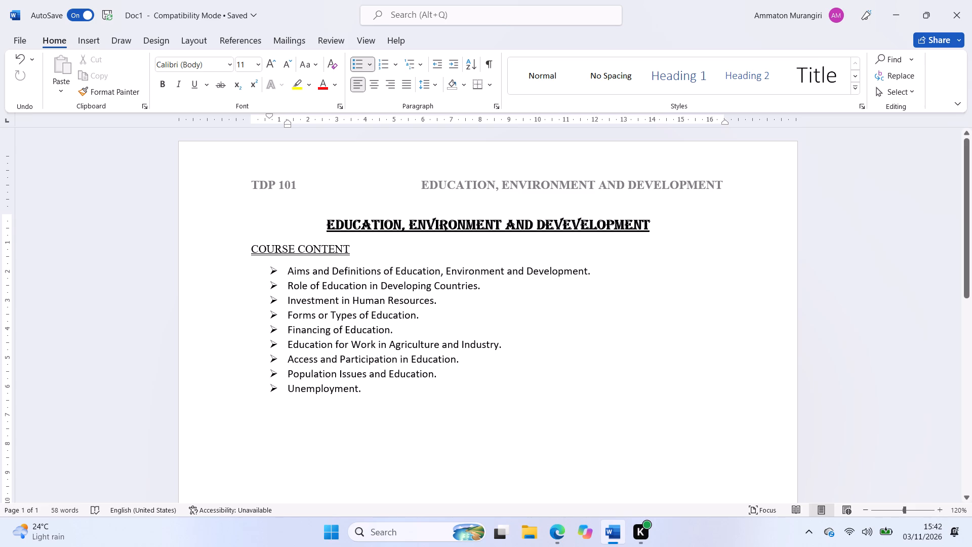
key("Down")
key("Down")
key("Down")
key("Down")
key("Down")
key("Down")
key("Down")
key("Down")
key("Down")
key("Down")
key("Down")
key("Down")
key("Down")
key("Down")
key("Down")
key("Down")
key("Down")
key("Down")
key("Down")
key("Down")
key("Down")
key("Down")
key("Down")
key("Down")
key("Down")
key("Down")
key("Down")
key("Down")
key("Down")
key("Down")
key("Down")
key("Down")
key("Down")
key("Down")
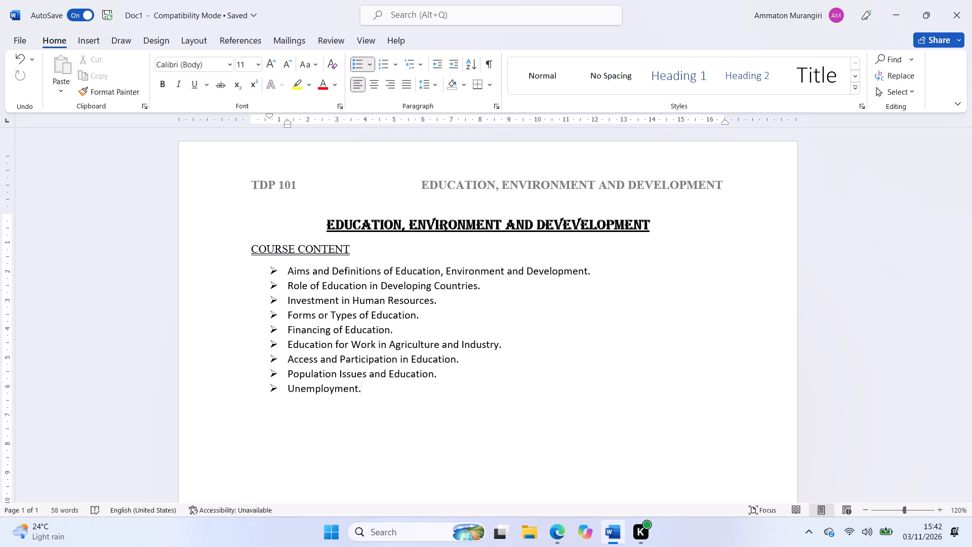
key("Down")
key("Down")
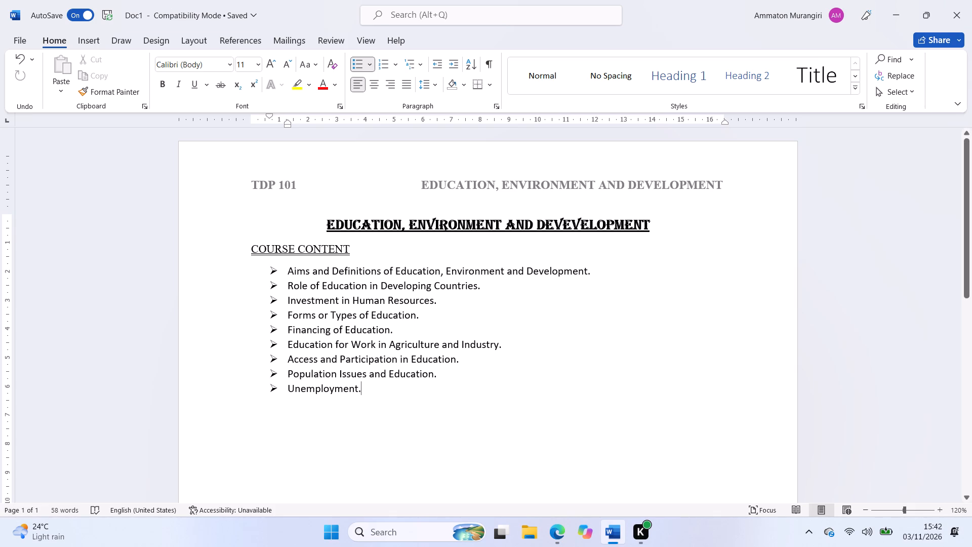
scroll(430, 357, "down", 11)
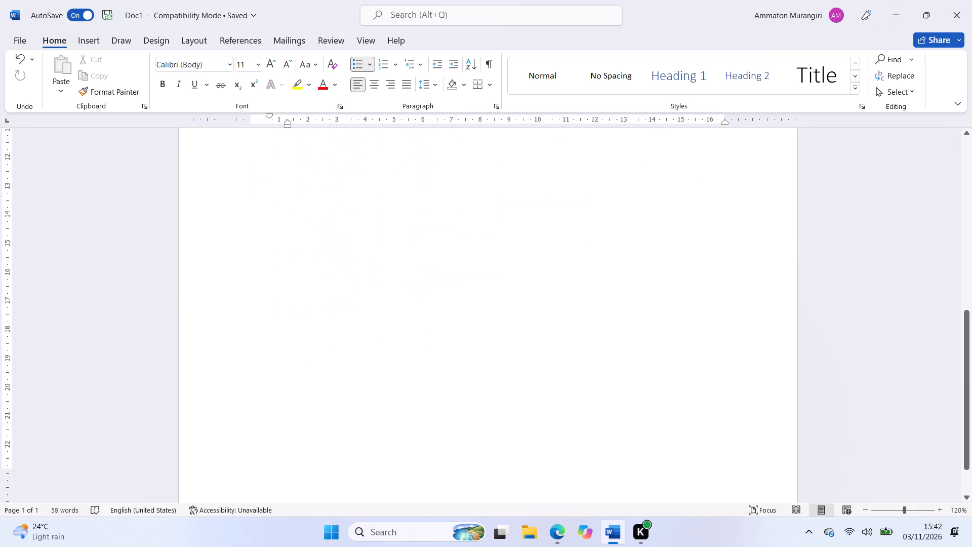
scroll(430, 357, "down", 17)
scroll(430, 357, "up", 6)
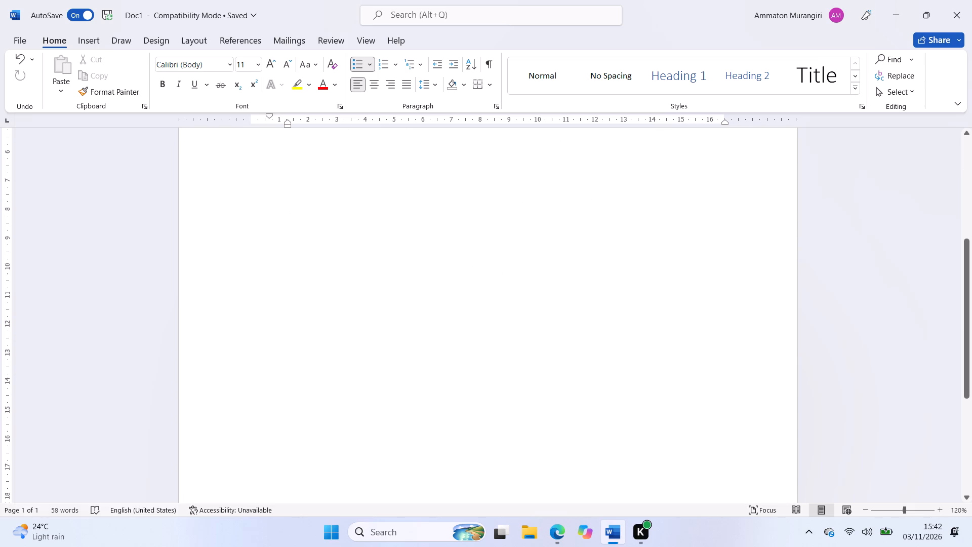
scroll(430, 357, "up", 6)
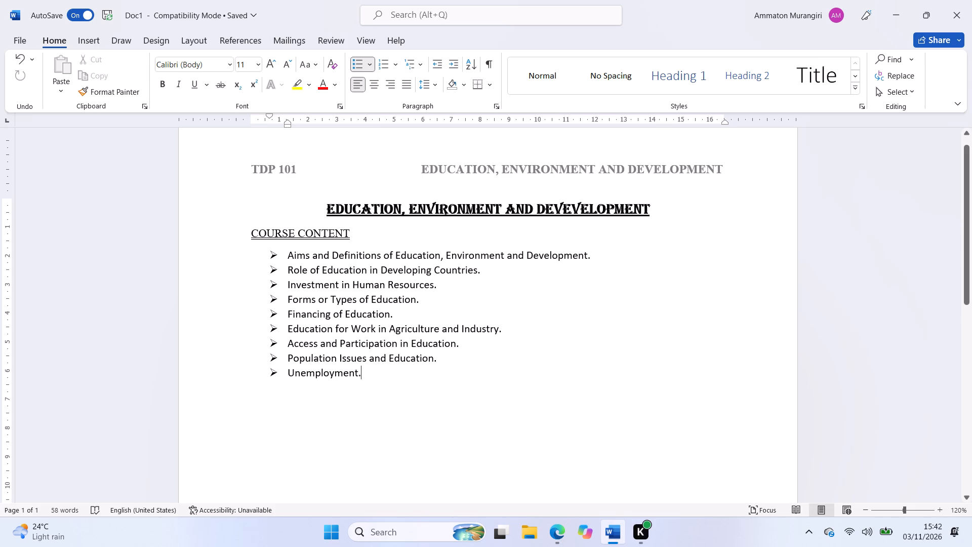
Open the page footer for editing and enter the doctor's name in capitals with the title "DR.", followed by several spaces.
scroll(437, 317, "down", 5)
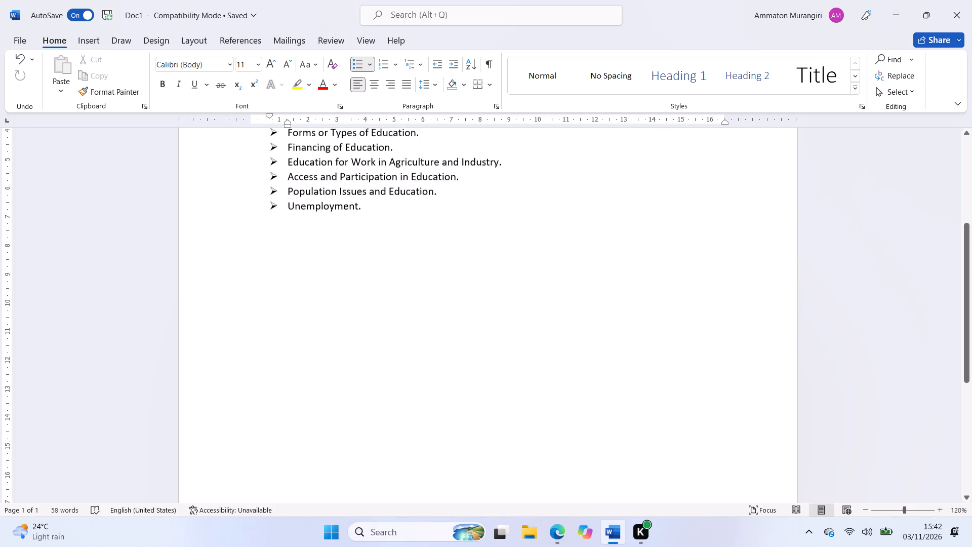
scroll(437, 317, "down", 14)
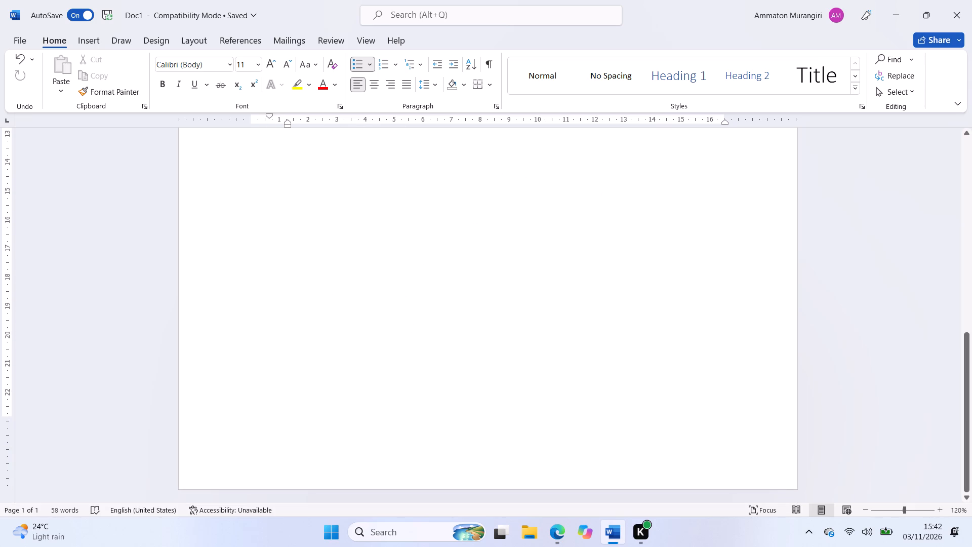
double_click(234, 472)
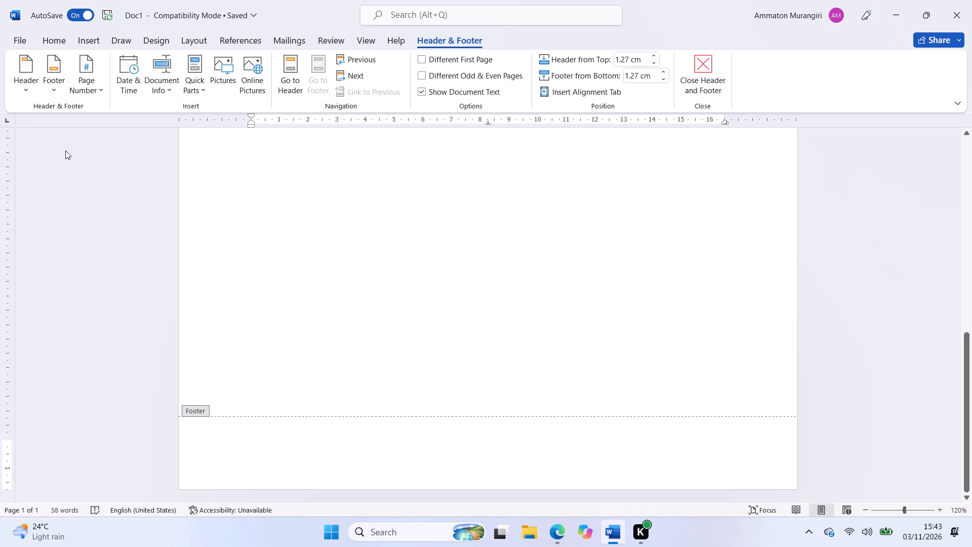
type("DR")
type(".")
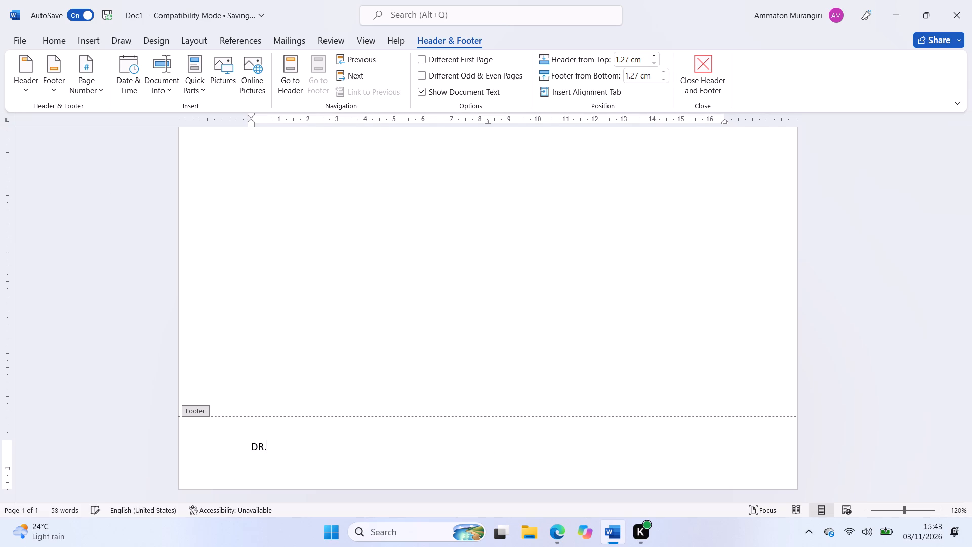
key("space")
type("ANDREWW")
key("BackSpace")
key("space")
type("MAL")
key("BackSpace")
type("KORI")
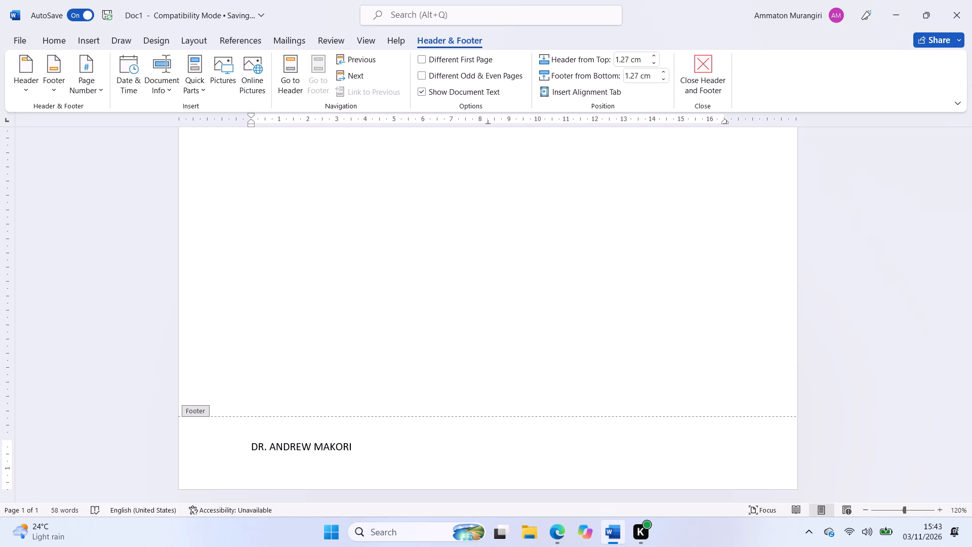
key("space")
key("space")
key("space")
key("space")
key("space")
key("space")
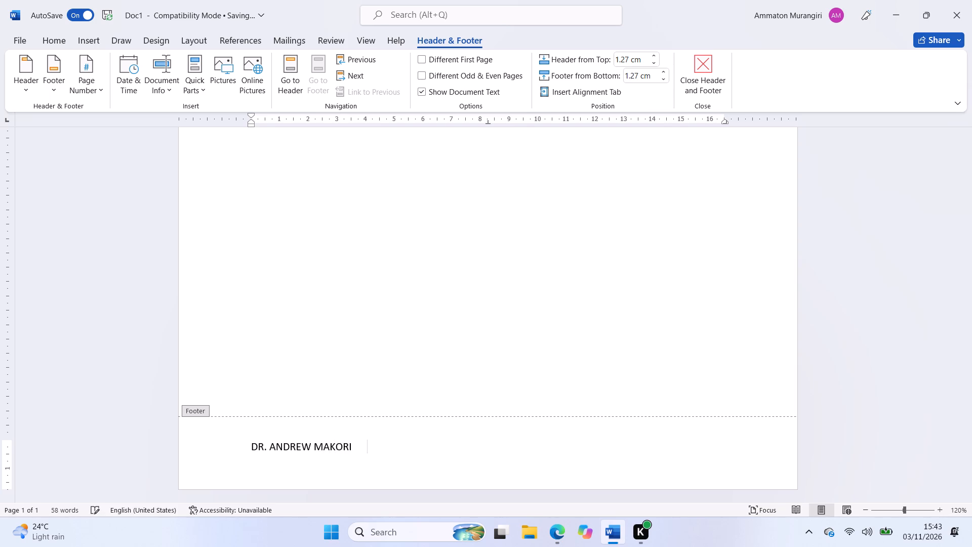
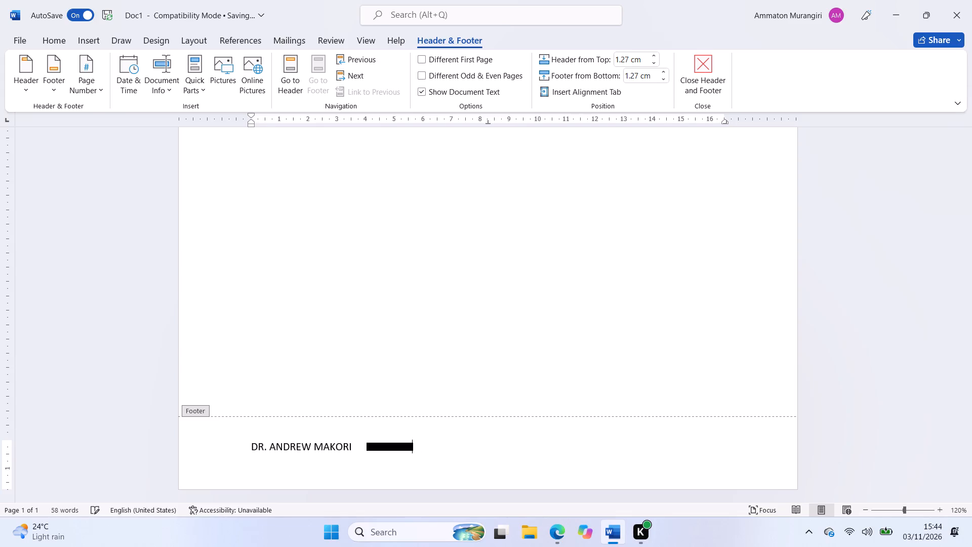
Complete the phone number after the doctor's name in the footer, correcting its final digits and removing the trailing spaces.
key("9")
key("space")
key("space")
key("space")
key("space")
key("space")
key("BackSpace")
key("BackSpace")
key("BackSpace")
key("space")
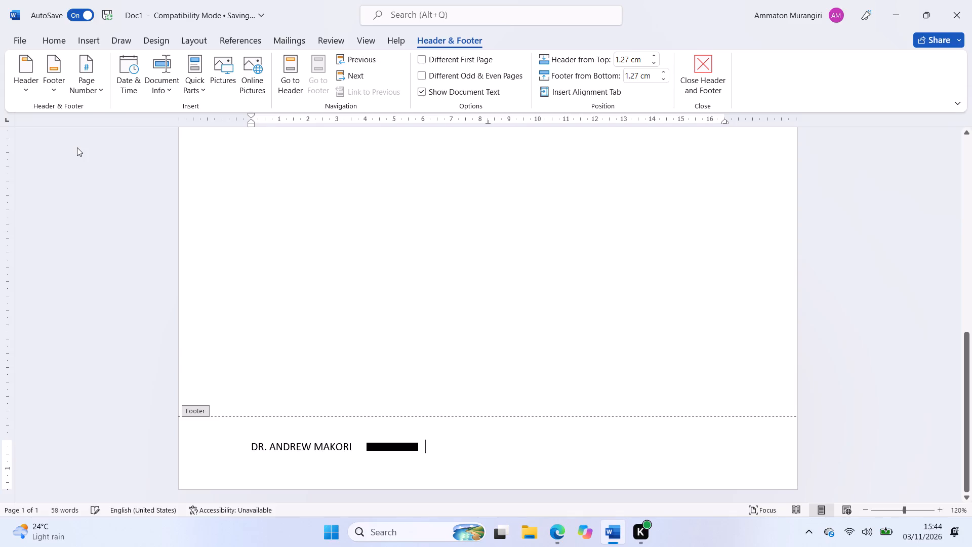
key("BackSpace")
key("BackSpace")
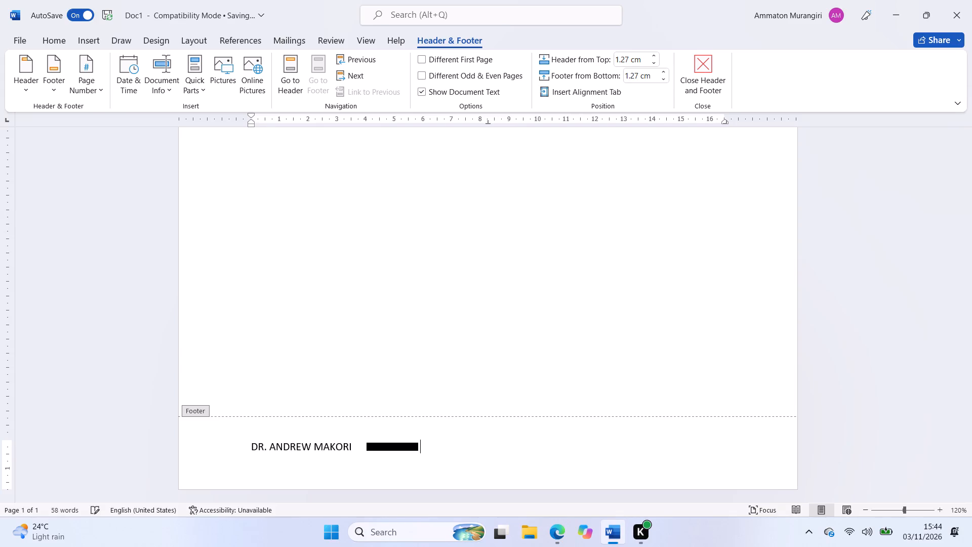
key("BackSpace")
key("BackSpace")
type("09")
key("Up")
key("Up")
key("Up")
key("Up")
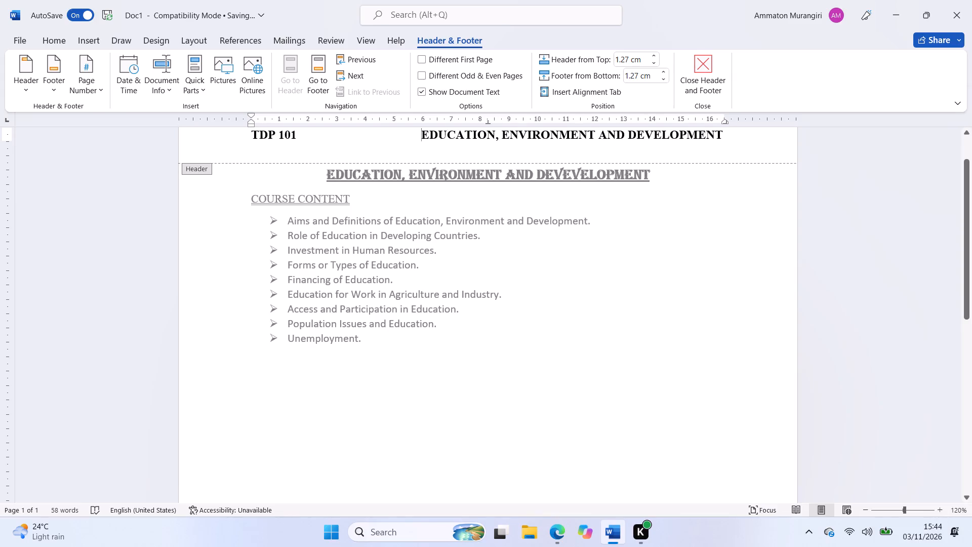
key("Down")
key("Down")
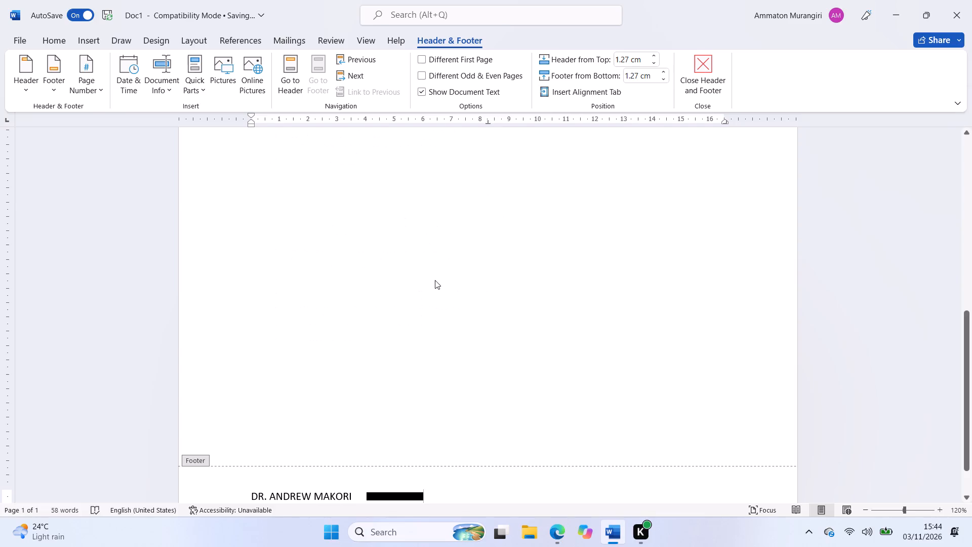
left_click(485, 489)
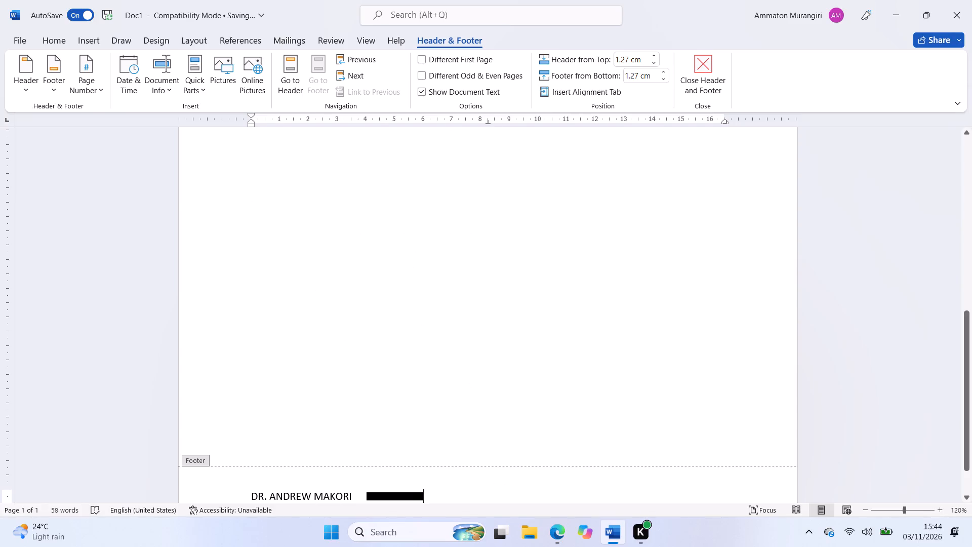
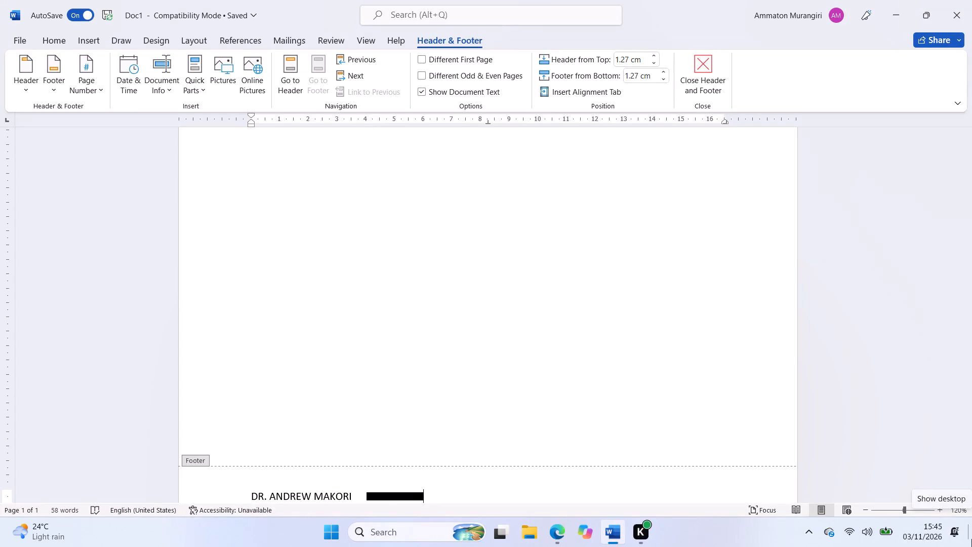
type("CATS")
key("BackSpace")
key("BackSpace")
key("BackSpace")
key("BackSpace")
Add "CATS(40%)" after the phone number in the footer, separated from it by four spaces.
key("space")
type("C")
type("ATS")
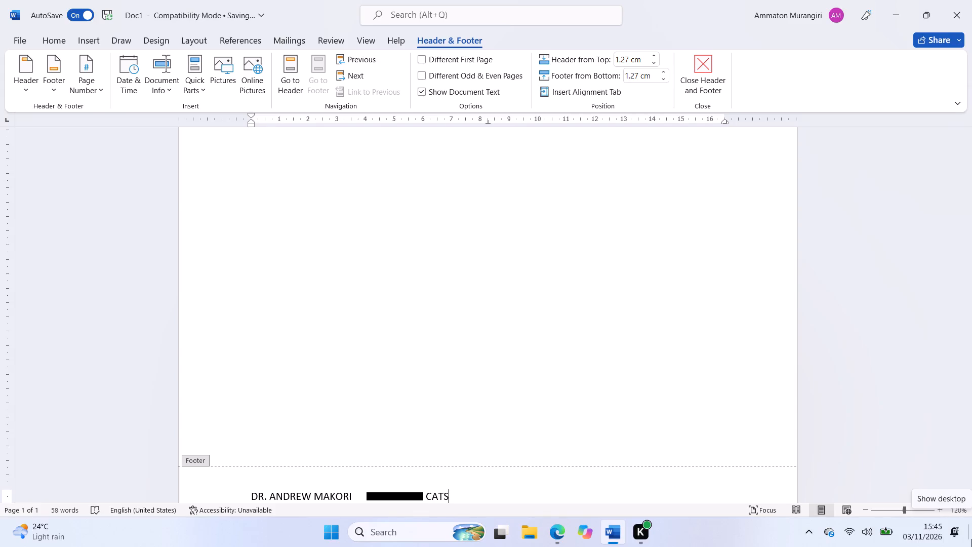
key("BackSpace")
key("BackSpace")
key("BackSpace")
key("BackSpace")
key("space")
key("space")
key("space")
type("CATS")
key("shift+parenleft")
type("40")
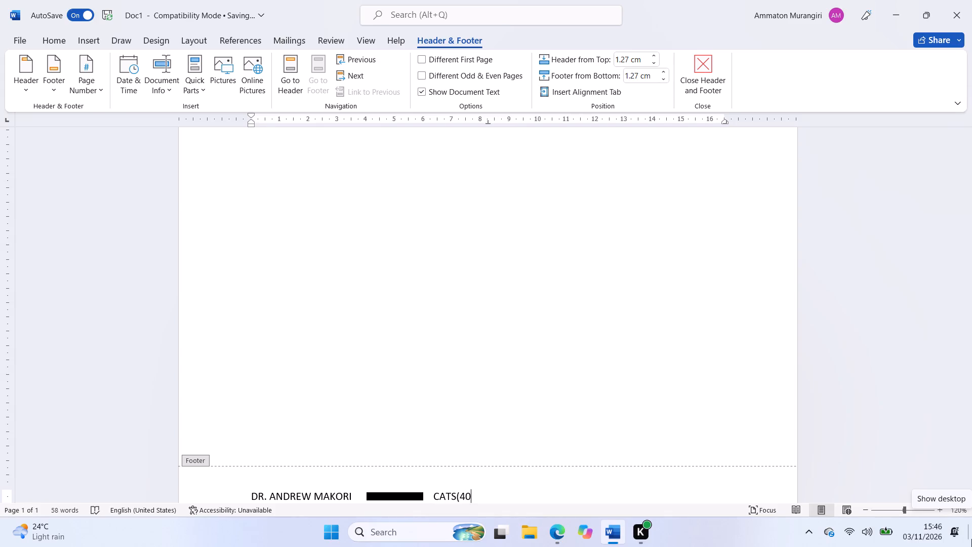
key("shift+percent")
key("shift+parenright")
Add "END OF SEMESTER" after CATS(40%) in the footer, leaving six spaces between them and correcting the spelling.
key("space")
key("space")
key("space")
key("space")
key("space")
key("space")
type("END")
key("space")
type("OF")
key("space")
type("SEMISTER")
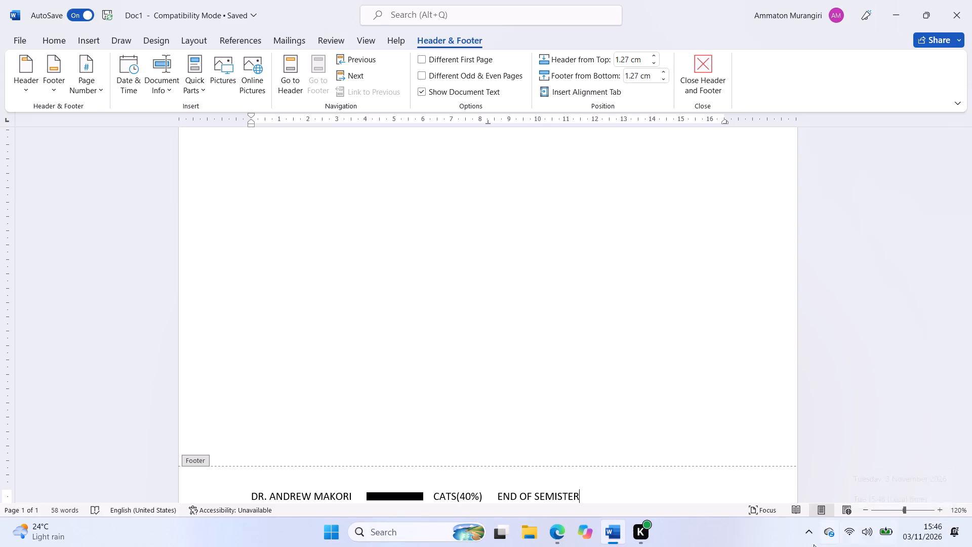
left_click(557, 495)
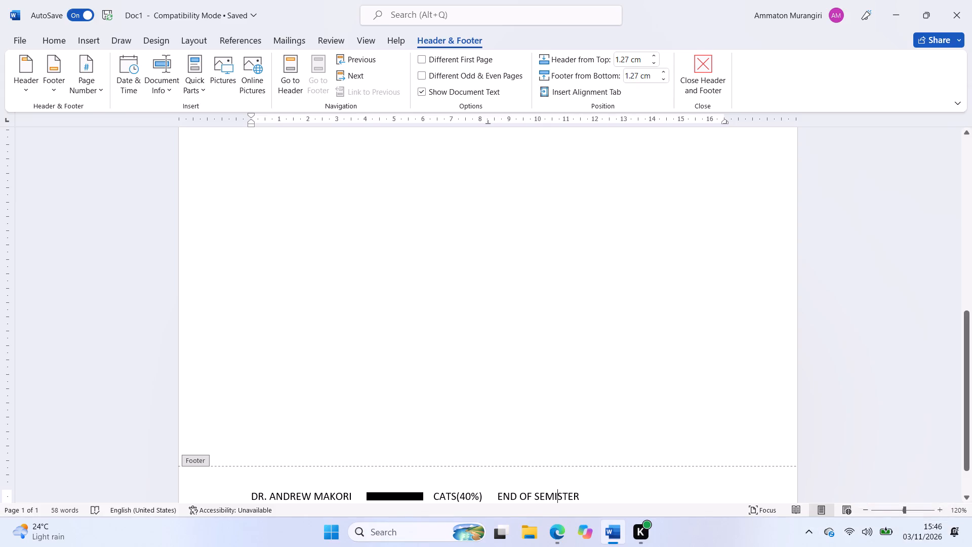
key("BackSpace")
key("e")
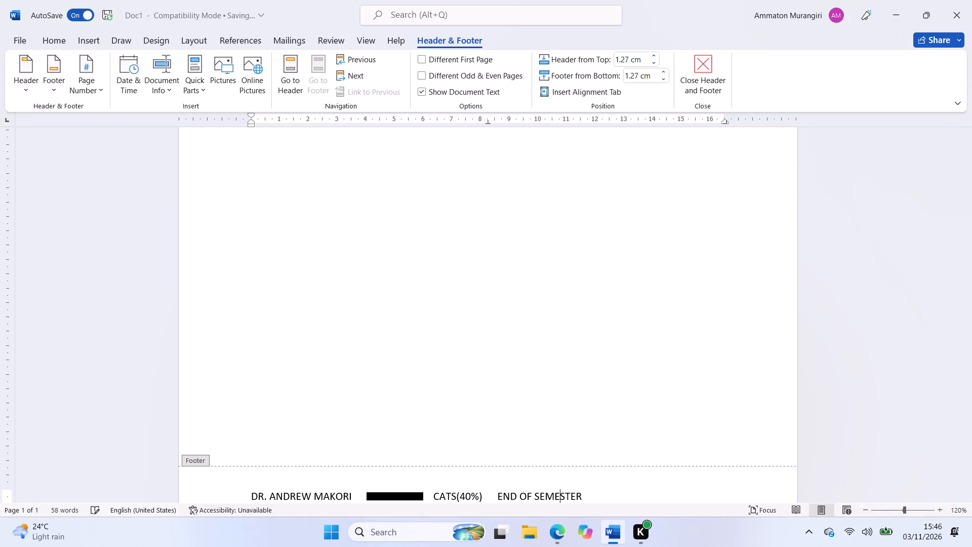
Append "(60%)" directly after END OF SEMESTER in the footer.
left_click(581, 497)
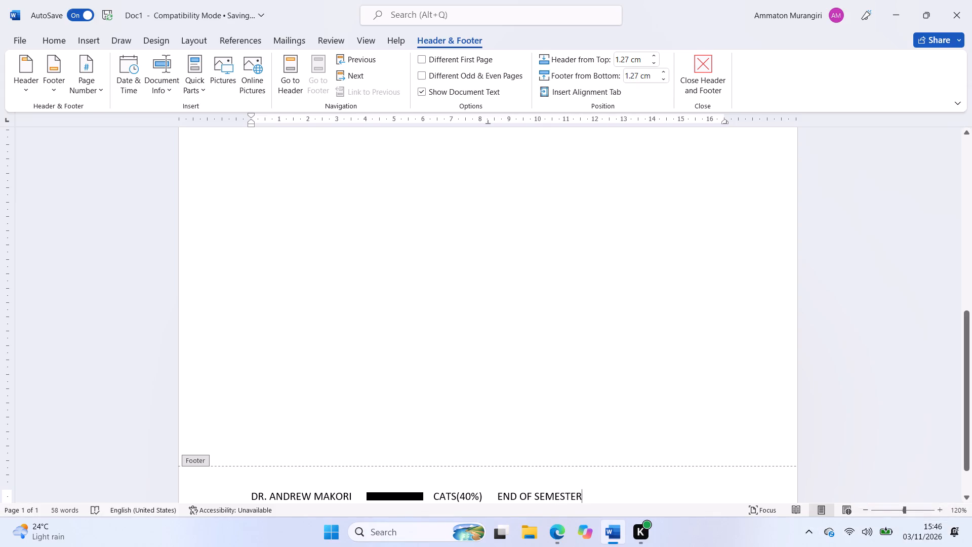
key("shift+parenleft")
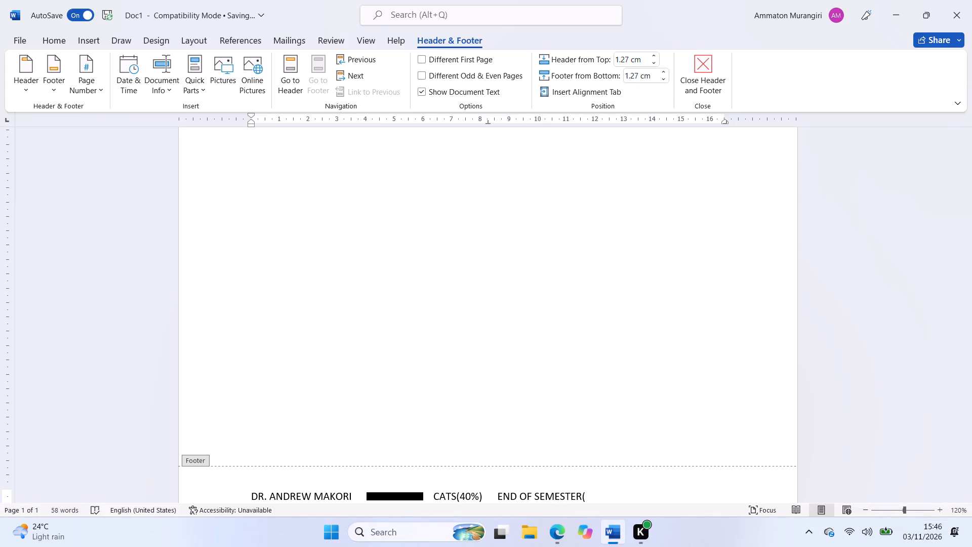
type("60")
key("shift+percent")
key("shift+parenright")
Add "PASS(50%)" in capitals at the end of the footer line, leaving eleven spaces after END OF SEMESTER(60%).
key("space")
key("space")
key("space")
key("space")
key("space")
key("space")
key("space")
key("space")
key("space")
key("space")
key("space")
key("shift+p")
key("BackSpace")
type("PASS")
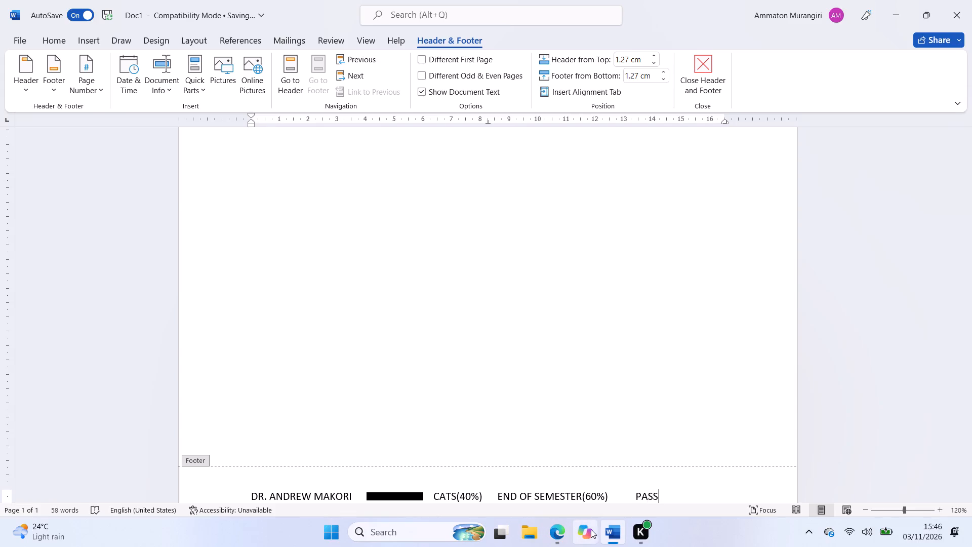
left_click(457, 413)
key("shift+parenleft")
type("50%")
key("shift+parenright")
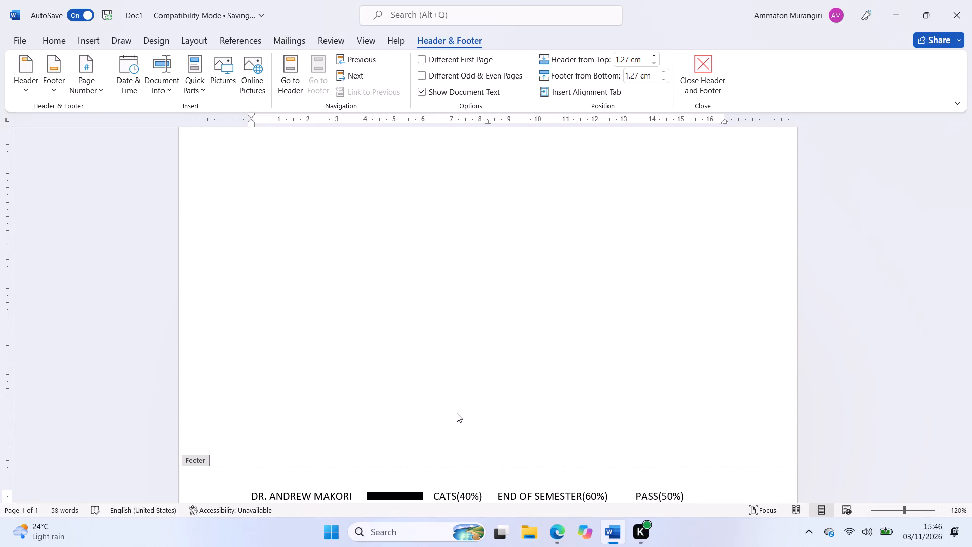
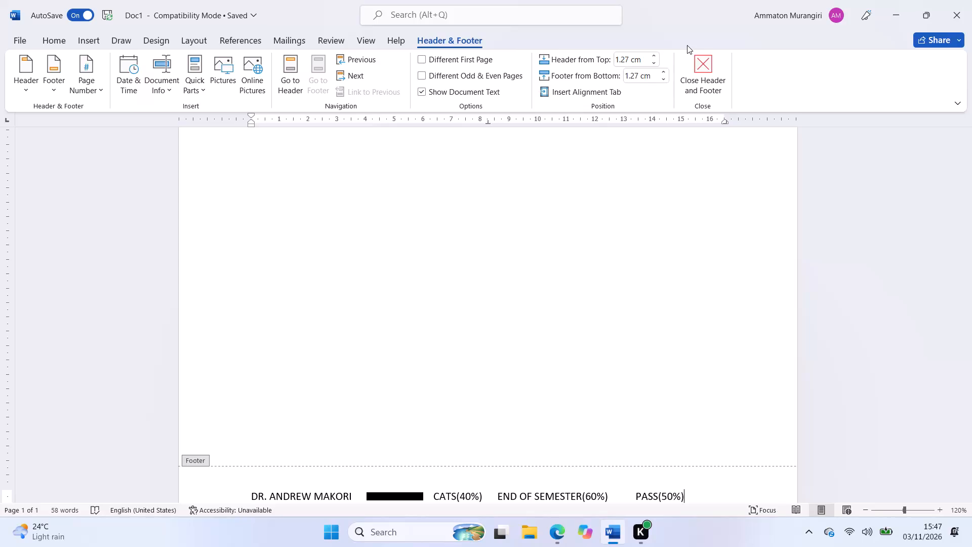
Save the document and leave the footer to return to the body text.
key("ctrl+s")
left_click(620, 0)
left_click(620, 0)
left_click(396, 301)
double_click(396, 301)
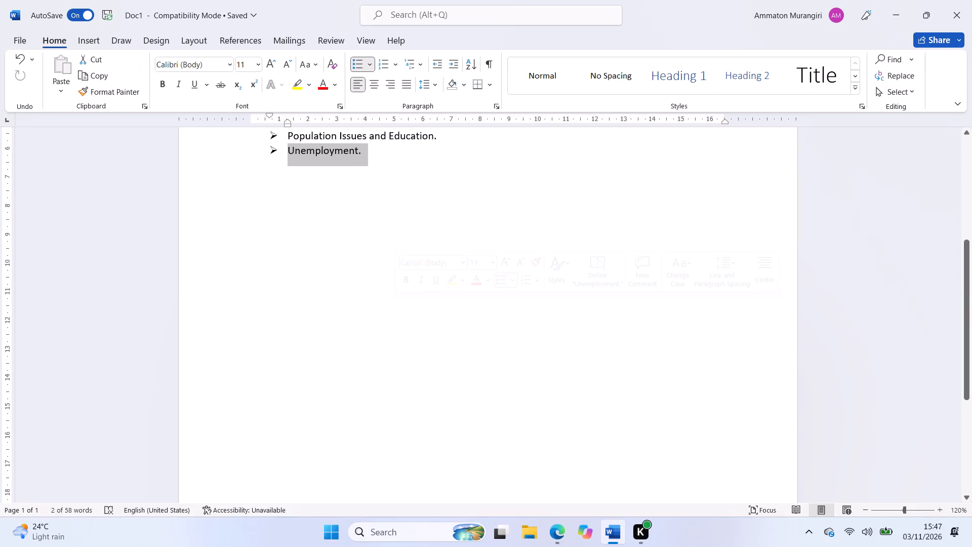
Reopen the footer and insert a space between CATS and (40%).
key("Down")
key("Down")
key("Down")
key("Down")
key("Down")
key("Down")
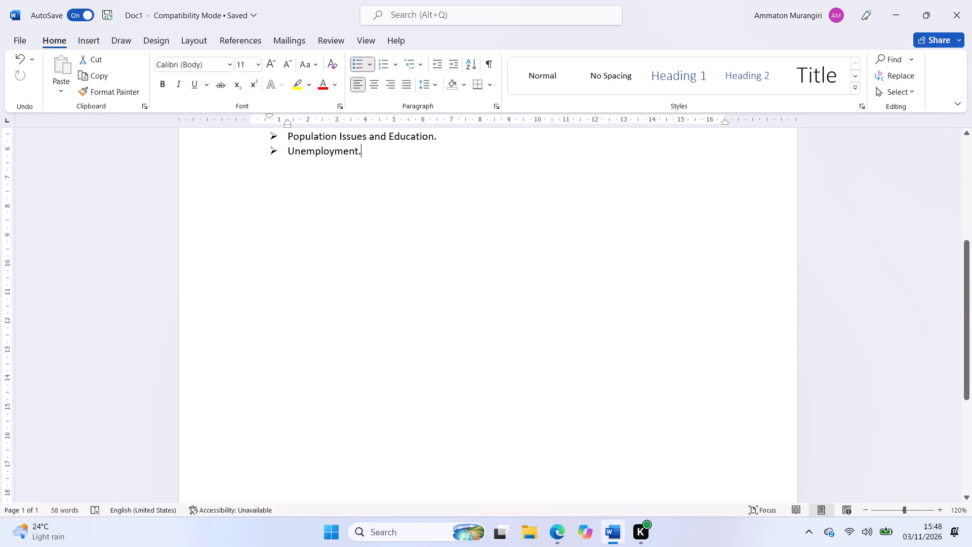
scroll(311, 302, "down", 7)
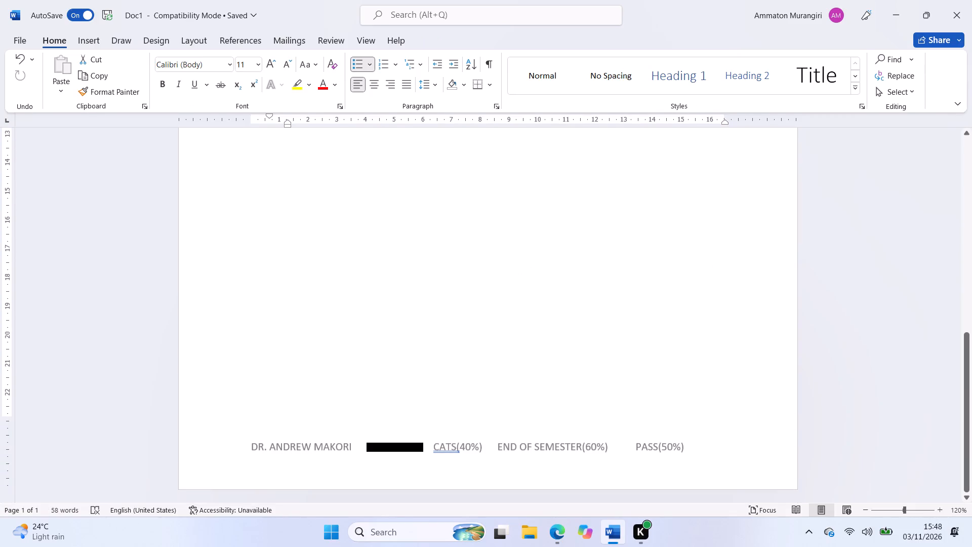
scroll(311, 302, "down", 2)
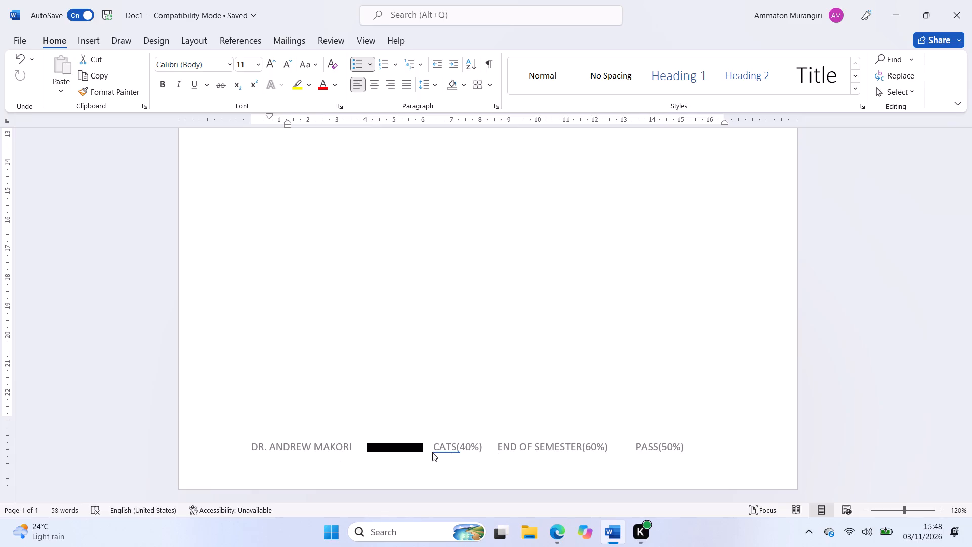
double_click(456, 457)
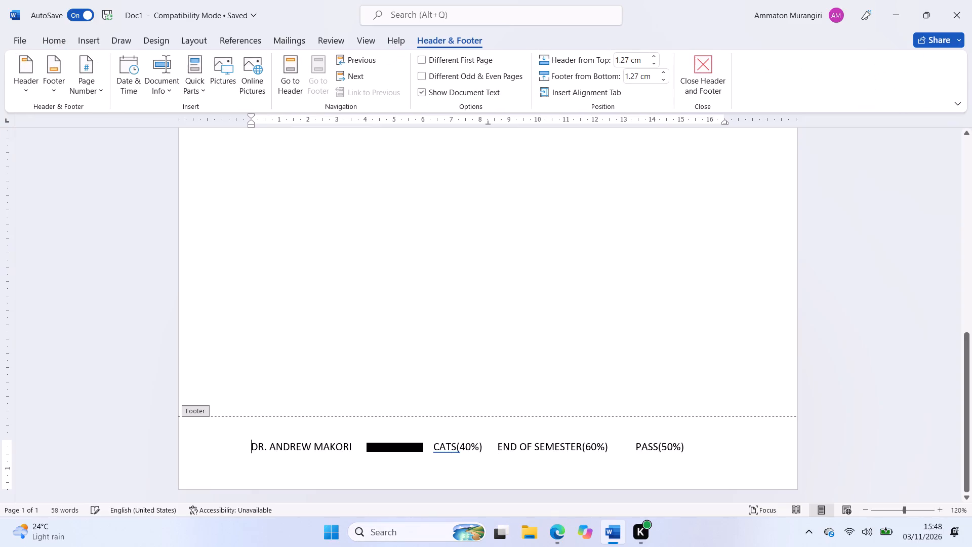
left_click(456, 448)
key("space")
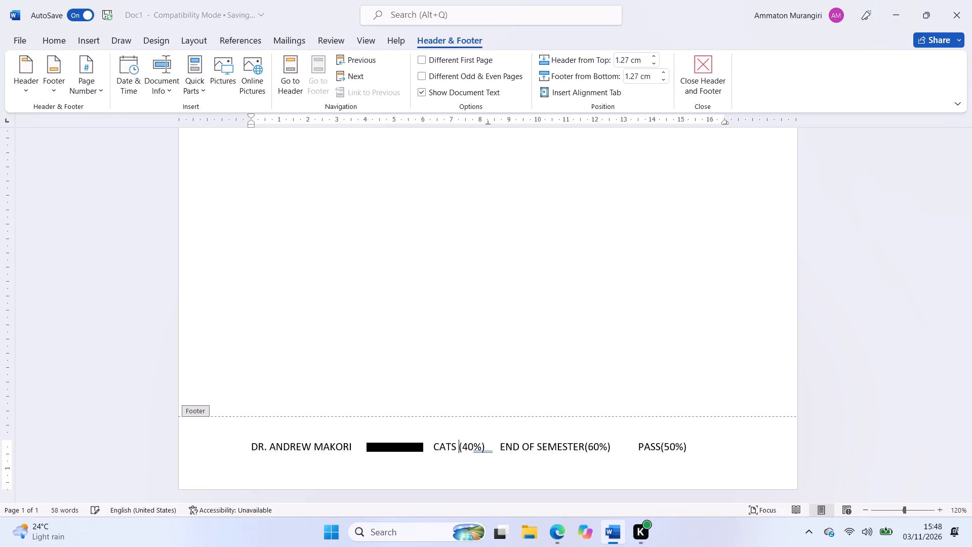
Remove one space from the gap between CATS (40%) and END OF SEMESTER in the footer.
left_click(489, 448)
key("BackSpace")
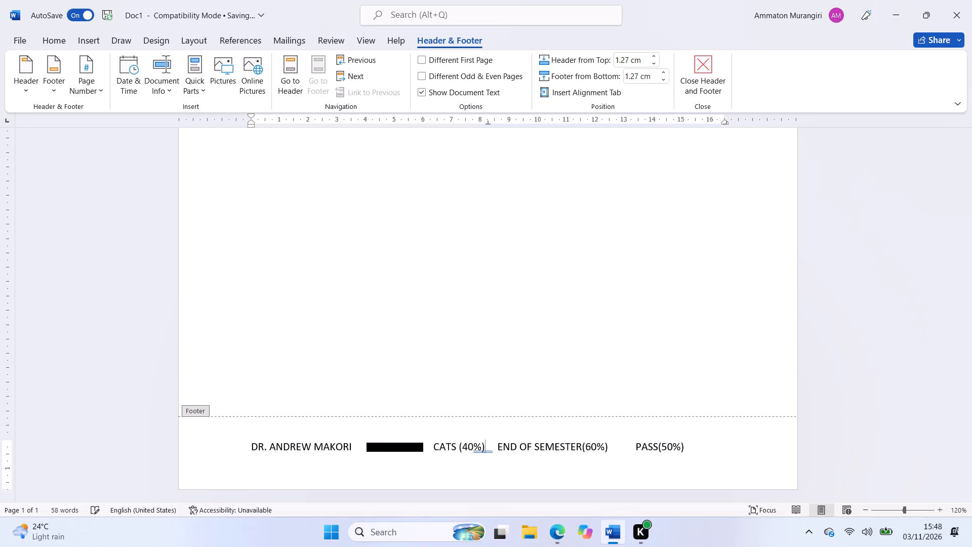
Run the spelling and grammar check on the footer, applying the "%)" suggestion twice and ignoring the remaining flags once each.
left_click(478, 450)
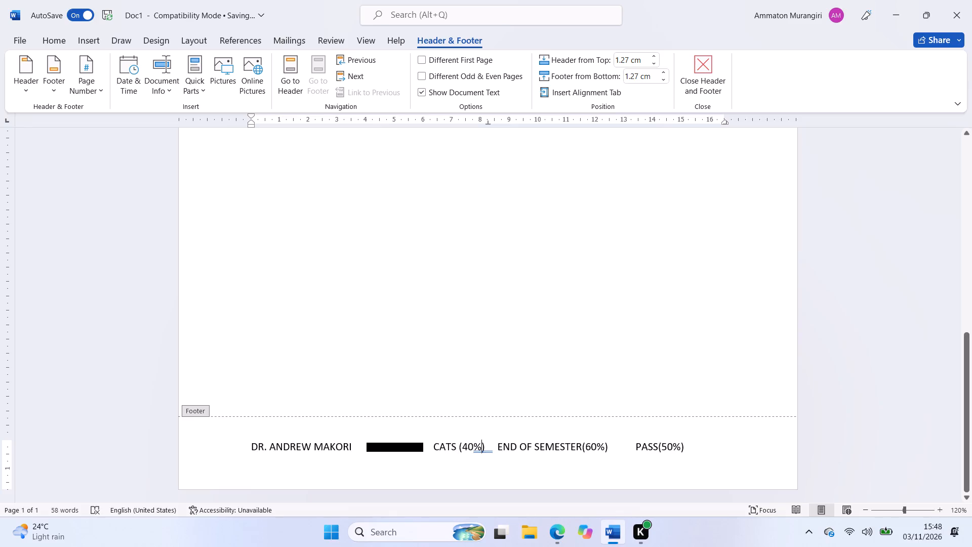
left_click(326, 37)
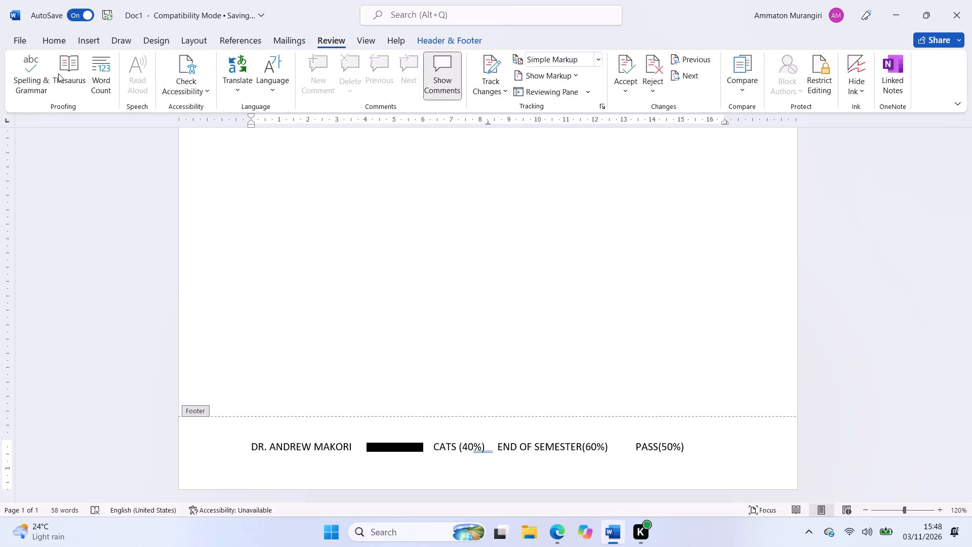
left_click(39, 76)
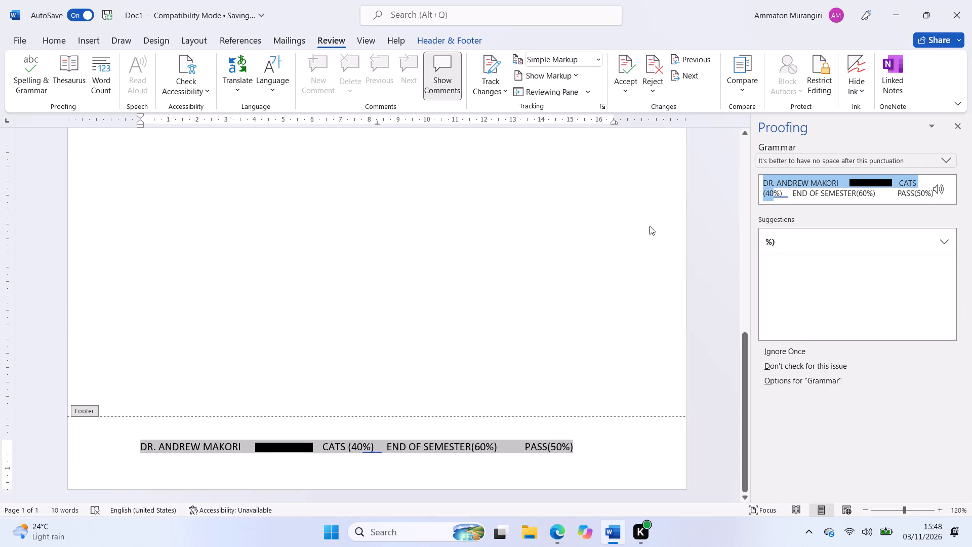
left_click(768, 245)
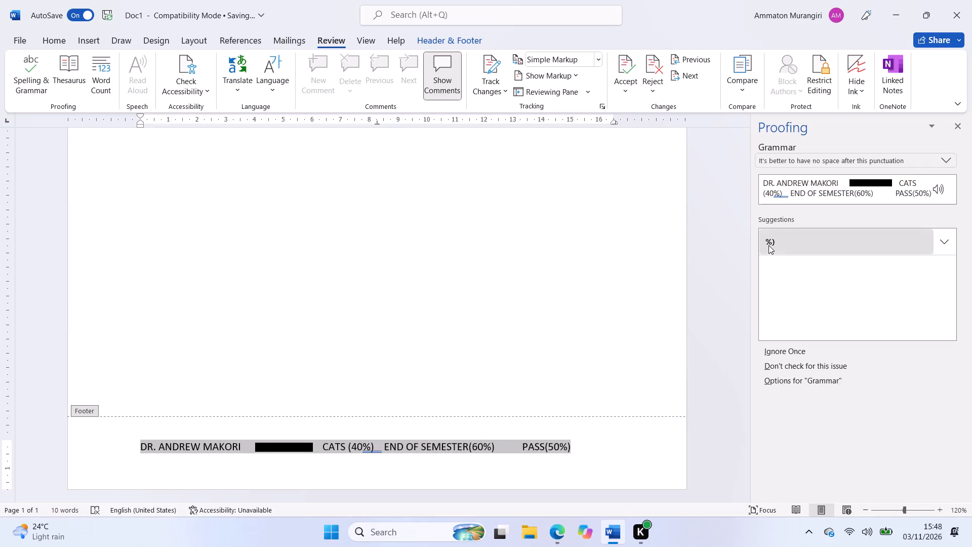
left_click(768, 245)
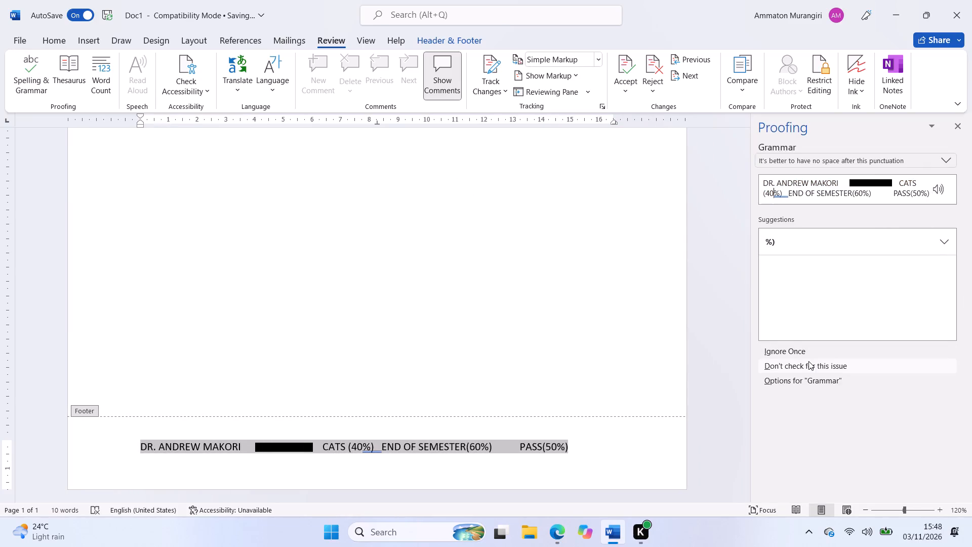
left_click(800, 351)
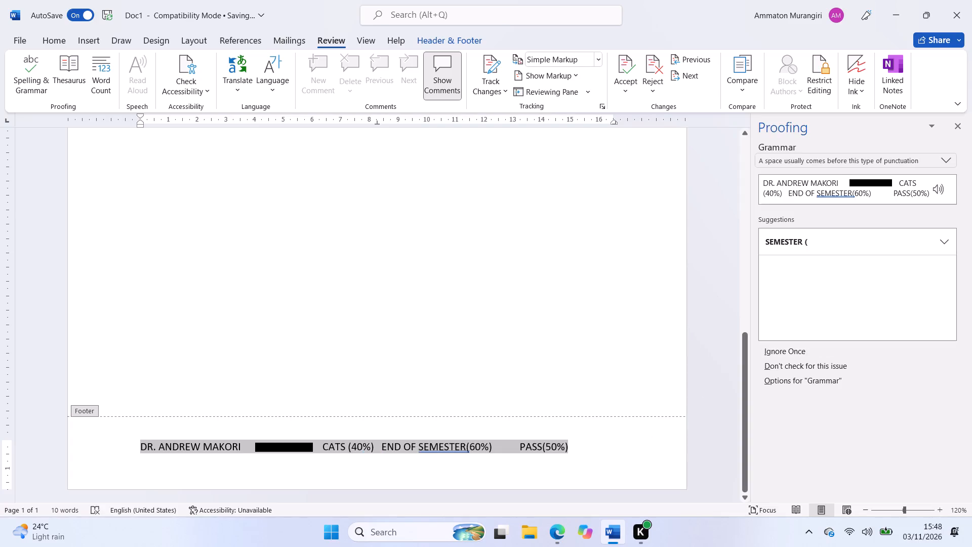
left_click(777, 350)
left_click(777, 350)
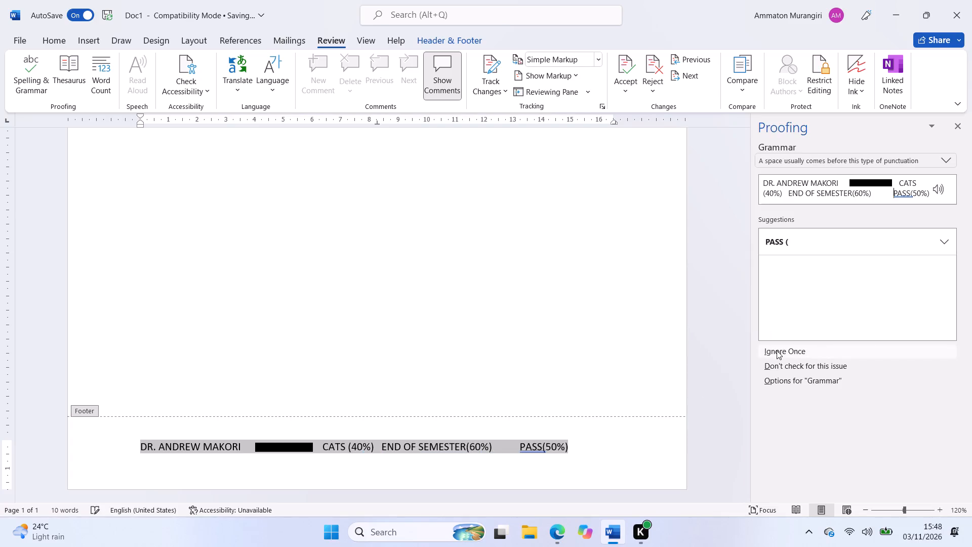
left_click(777, 350)
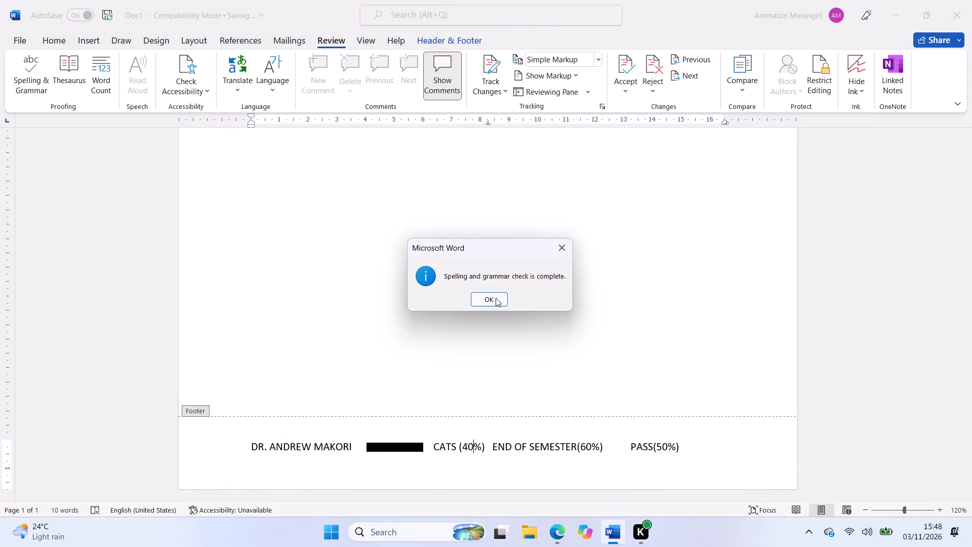
left_click(495, 301)
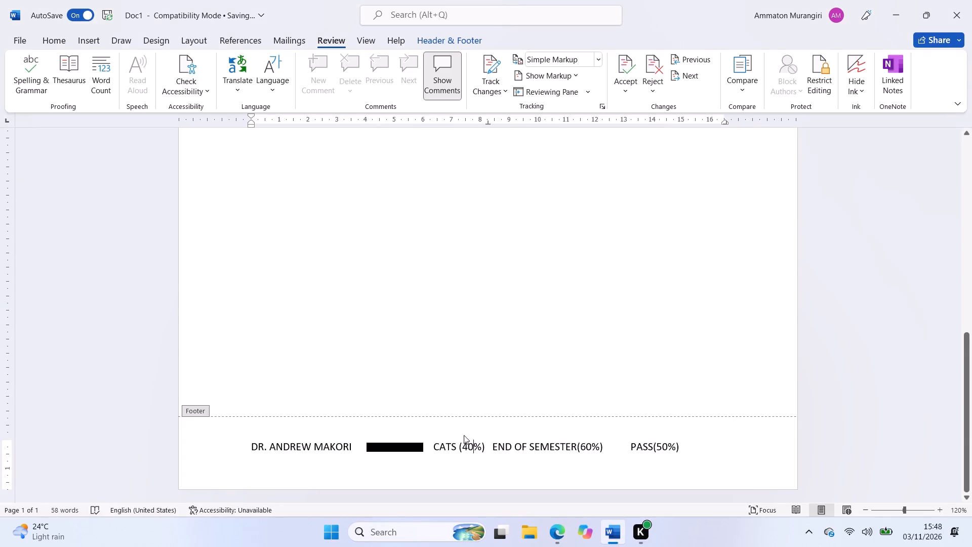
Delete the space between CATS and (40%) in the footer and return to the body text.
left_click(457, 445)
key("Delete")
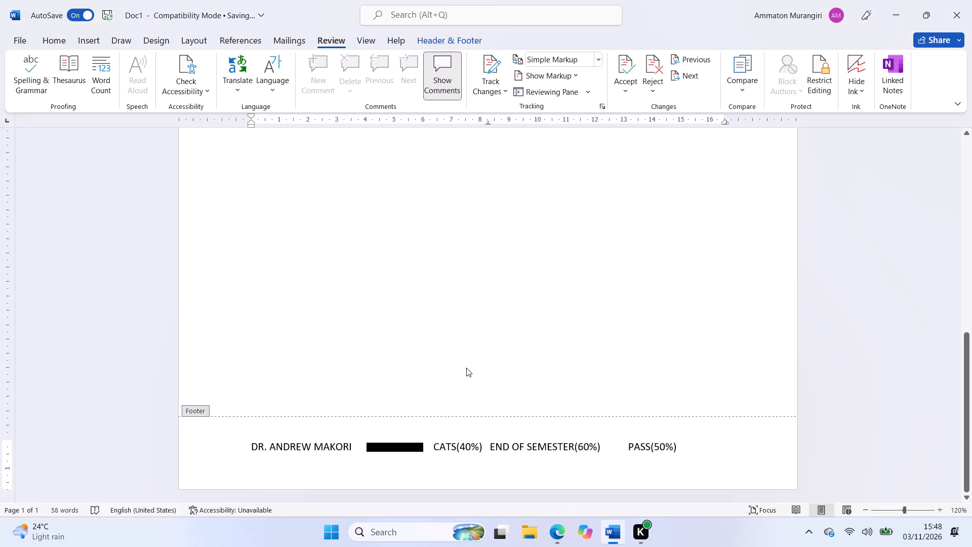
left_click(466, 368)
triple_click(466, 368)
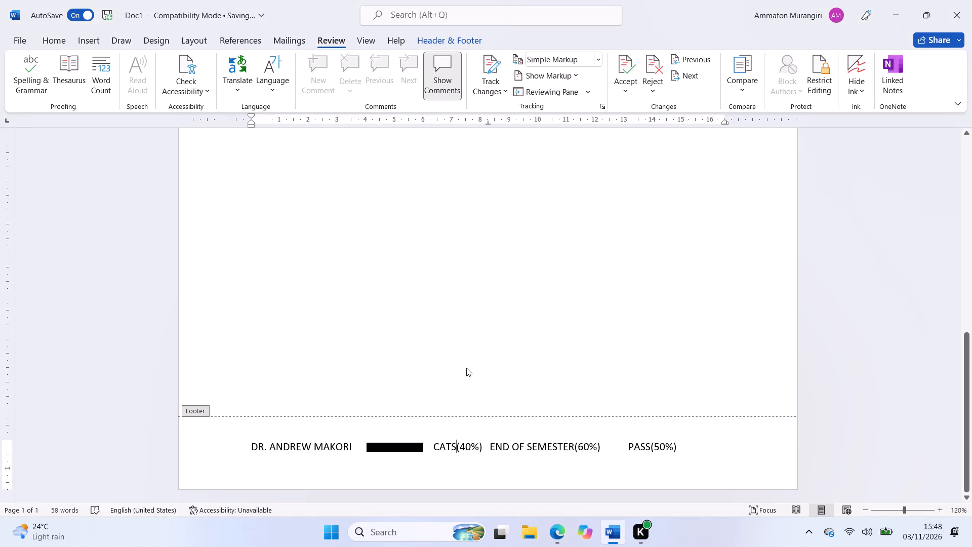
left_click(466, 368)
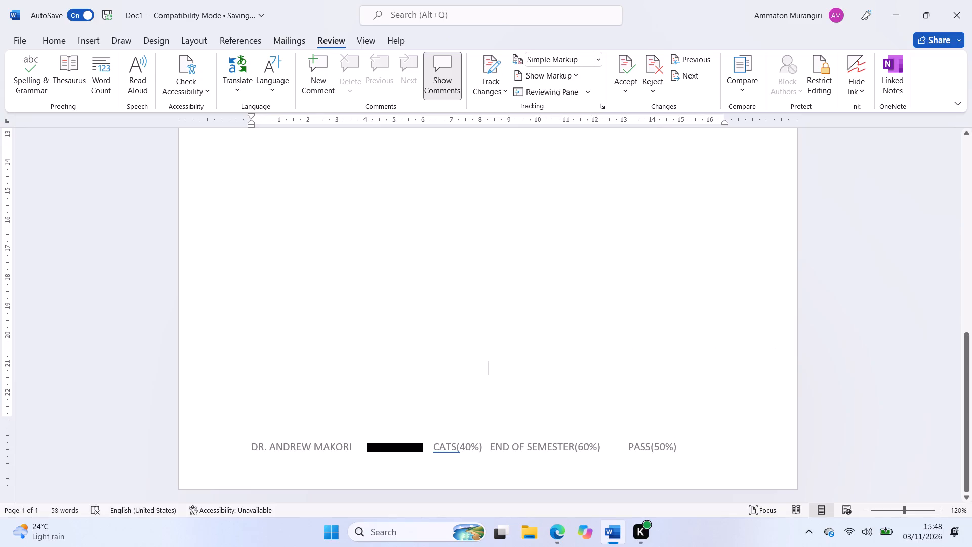
Reopen the footer and replace the opening bracket after CATS with a space and bracket, giving "CATS (40%)".
triple_click(456, 441)
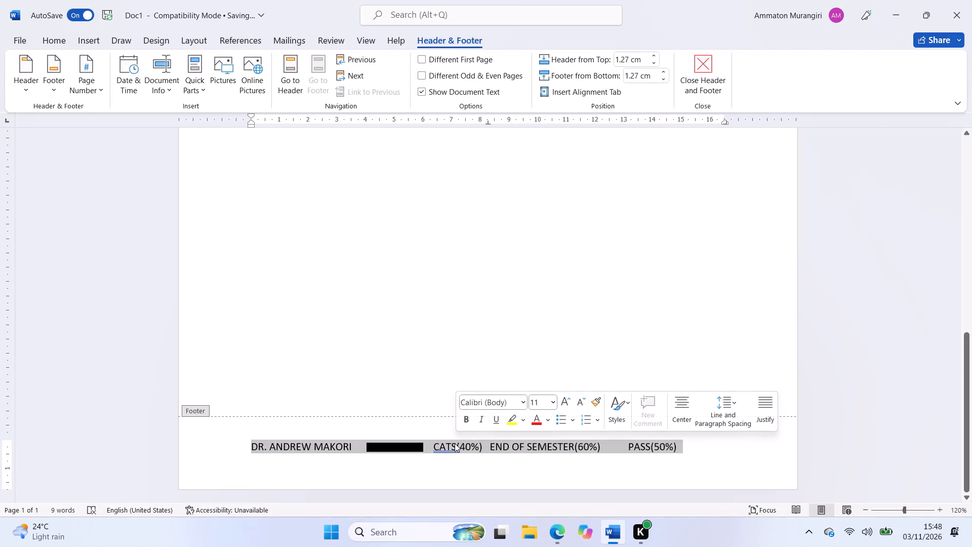
left_click(457, 435)
left_click_drag(457, 435, 457, 437)
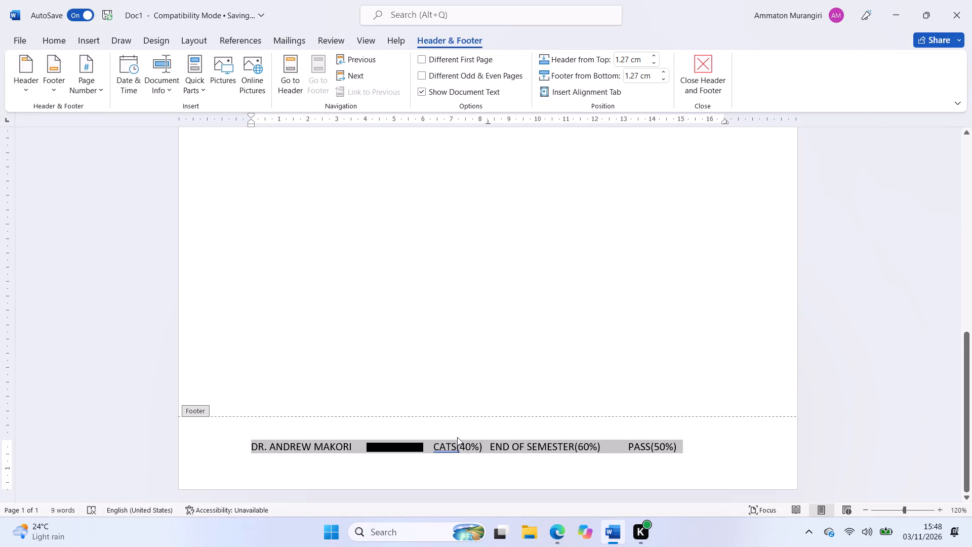
left_click_drag(457, 437, 456, 446)
double_click(456, 446)
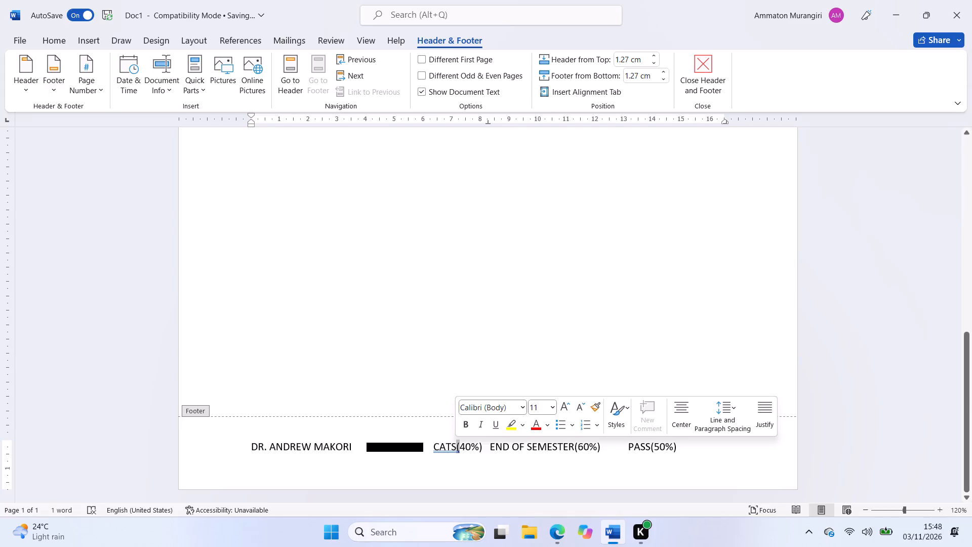
key("space")
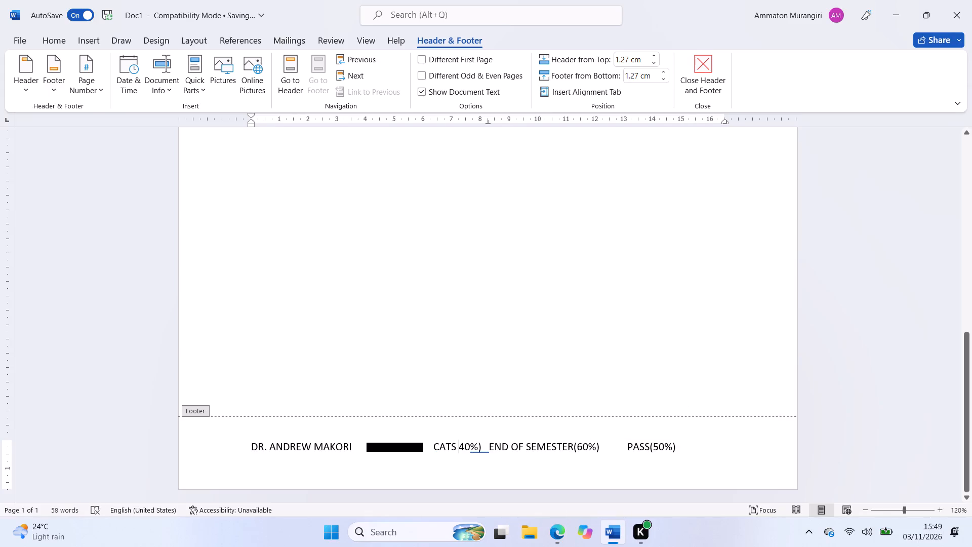
key("shift+parenleft")
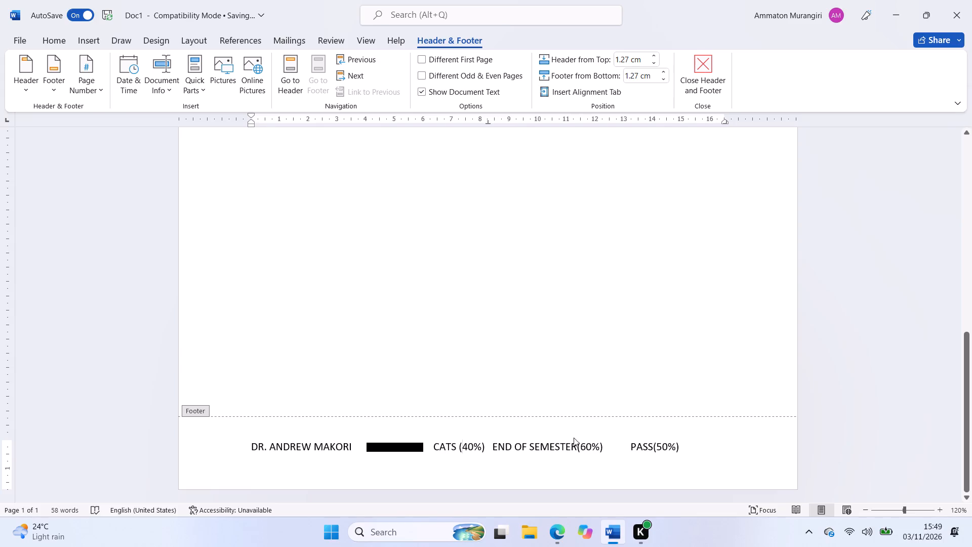
Insert a space before (60%) and before (50%) in the footer, then return to the body text.
left_click(576, 453)
key("space")
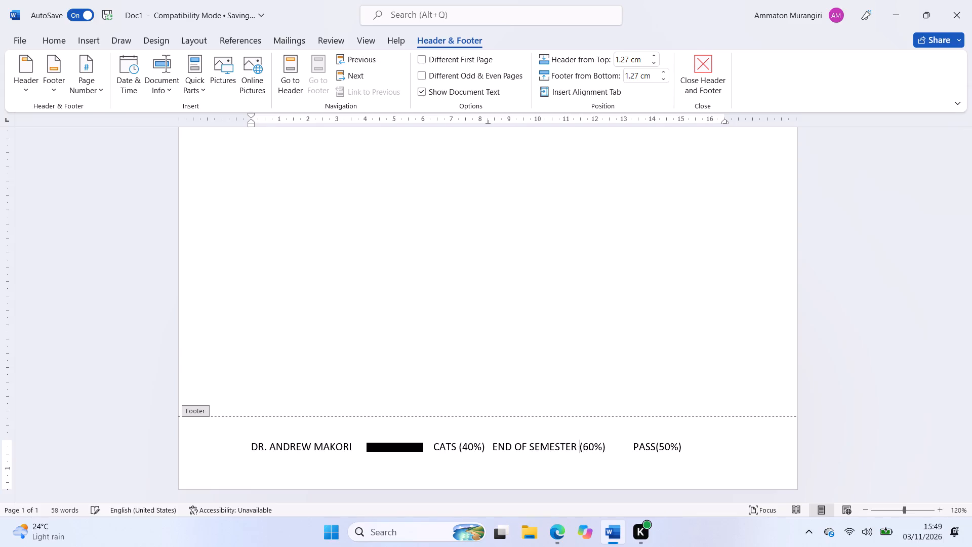
left_click(657, 448)
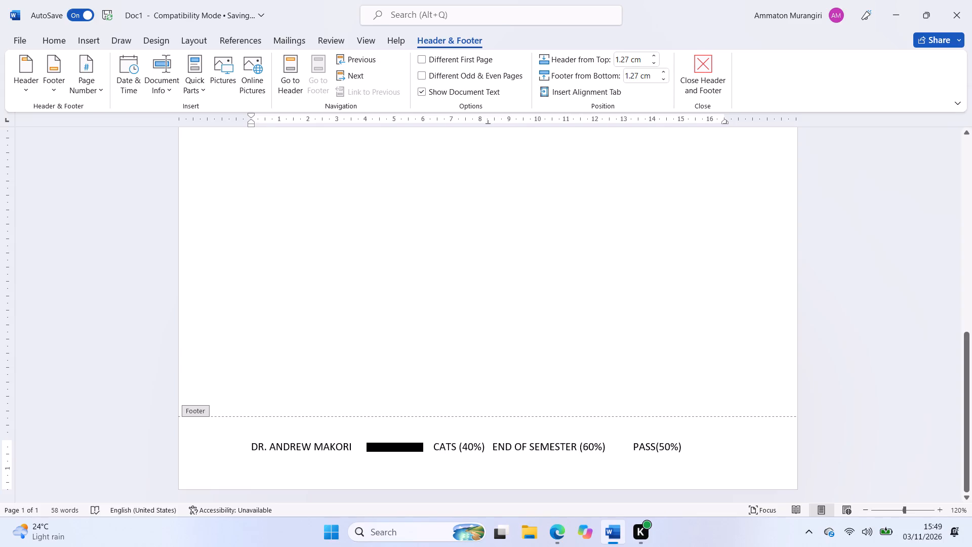
key("space")
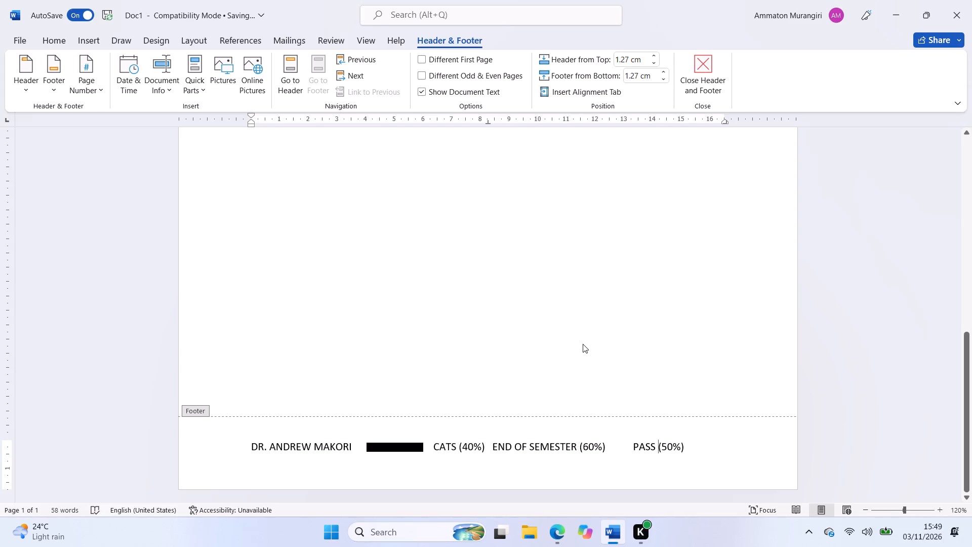
double_click(583, 344)
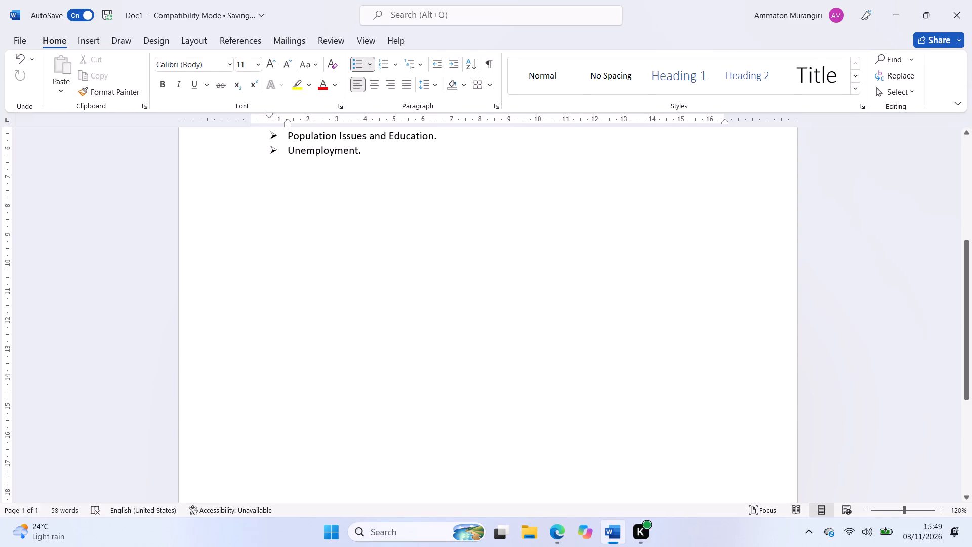
Reopen the footer and retype the brackets around 40% with no space after CATS, giving "CATS(40%)".
scroll(583, 344, "down", 7)
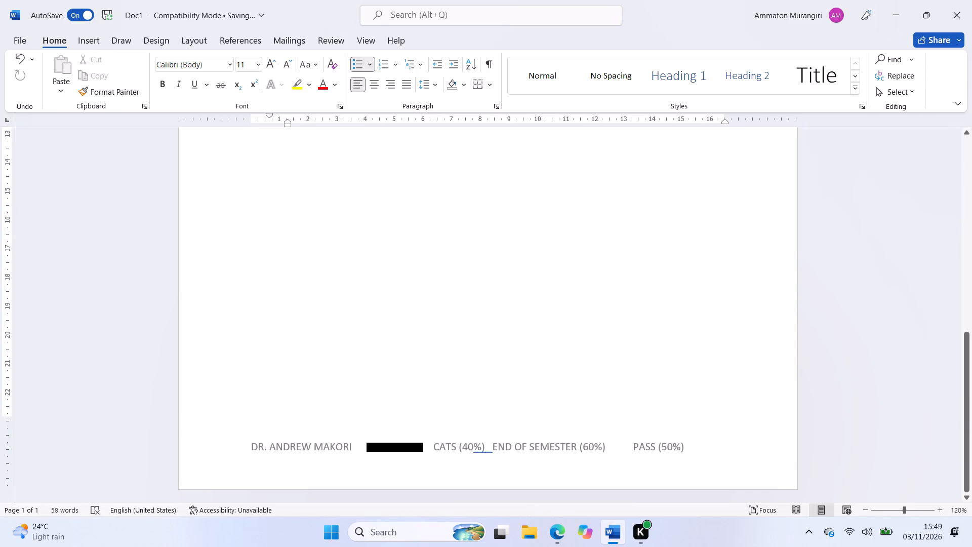
double_click(484, 445)
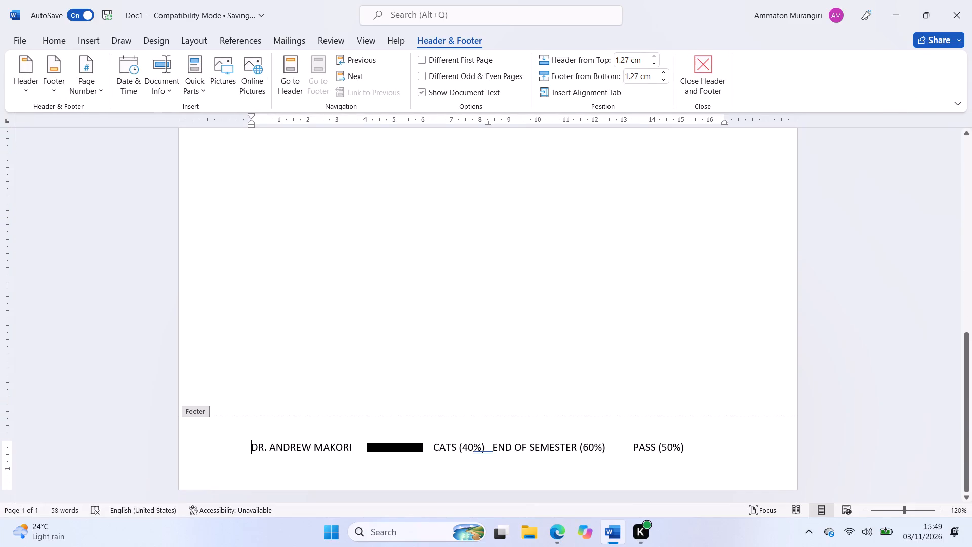
left_click(484, 445)
key("BackSpace")
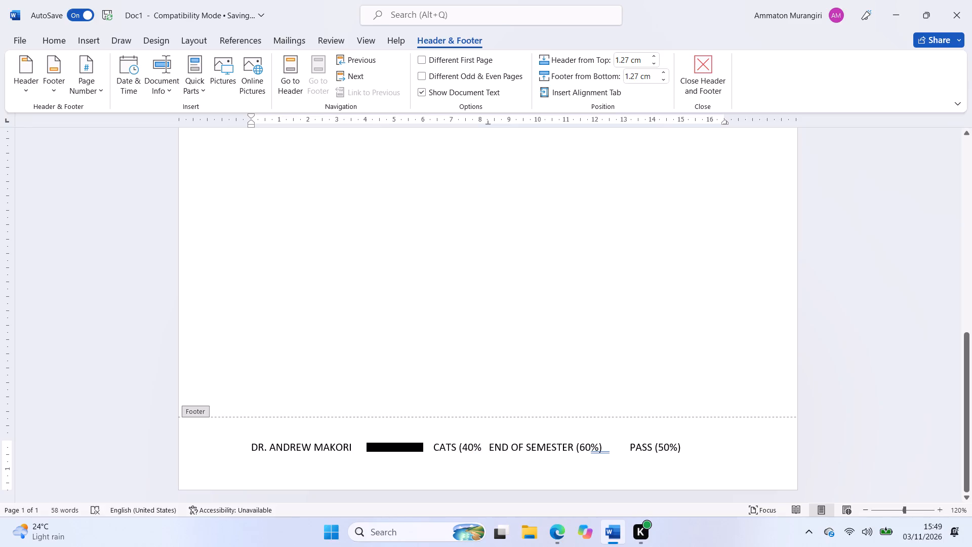
left_click(463, 448)
key("BackSpace")
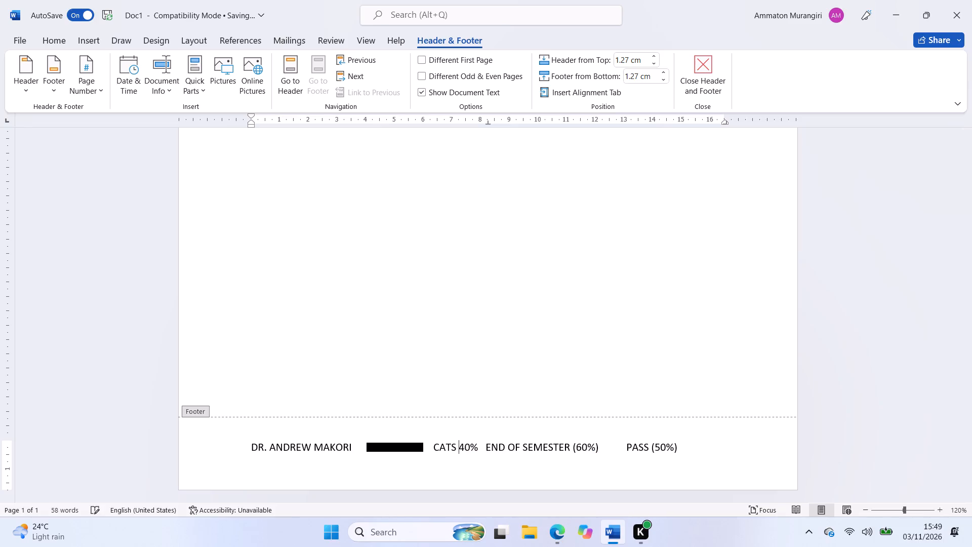
key("minus")
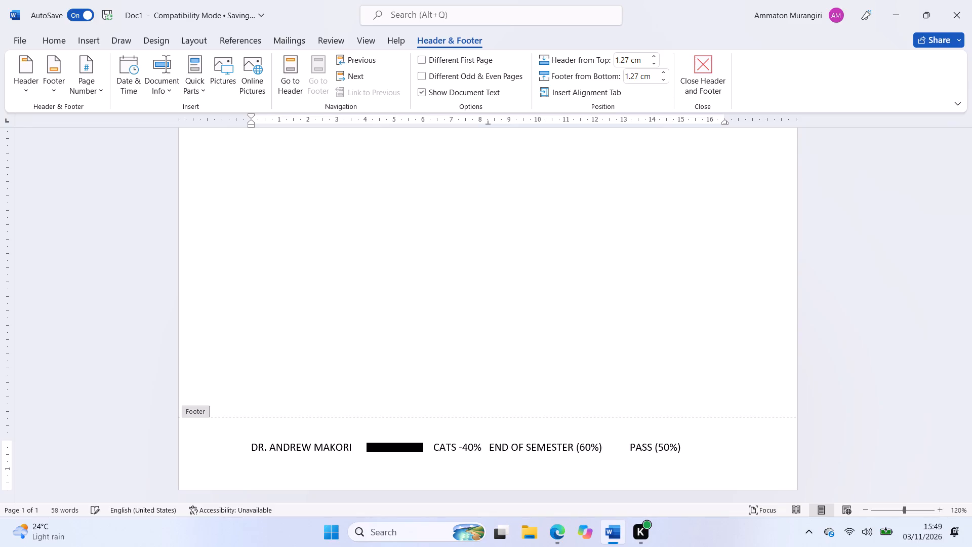
key("BackSpace")
key("BackSpace")
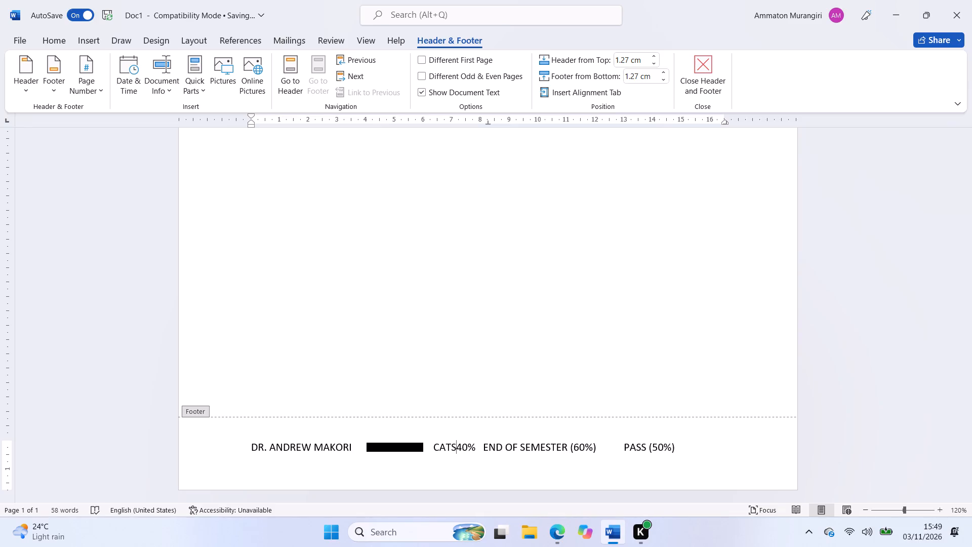
key("shift+parenleft")
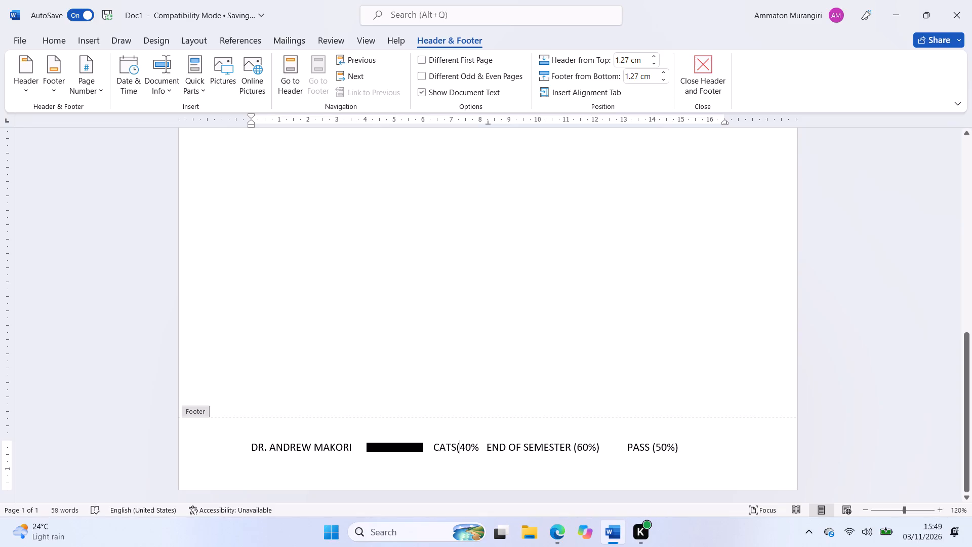
left_click(475, 452)
key("shift+parenright")
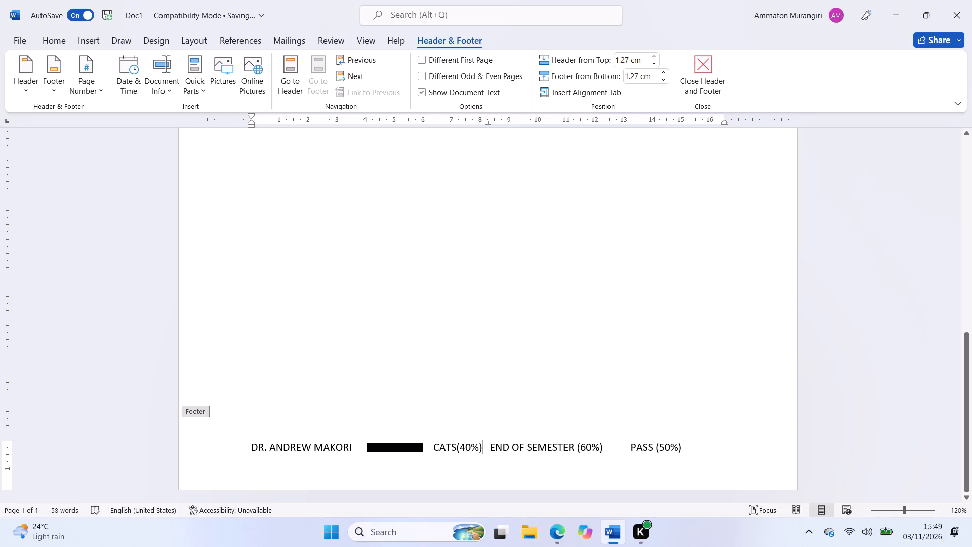
Insert four spaces before END OF SEMESTER in the footer, then return to the body text.
left_click(491, 446)
key("space")
key("space")
key("space")
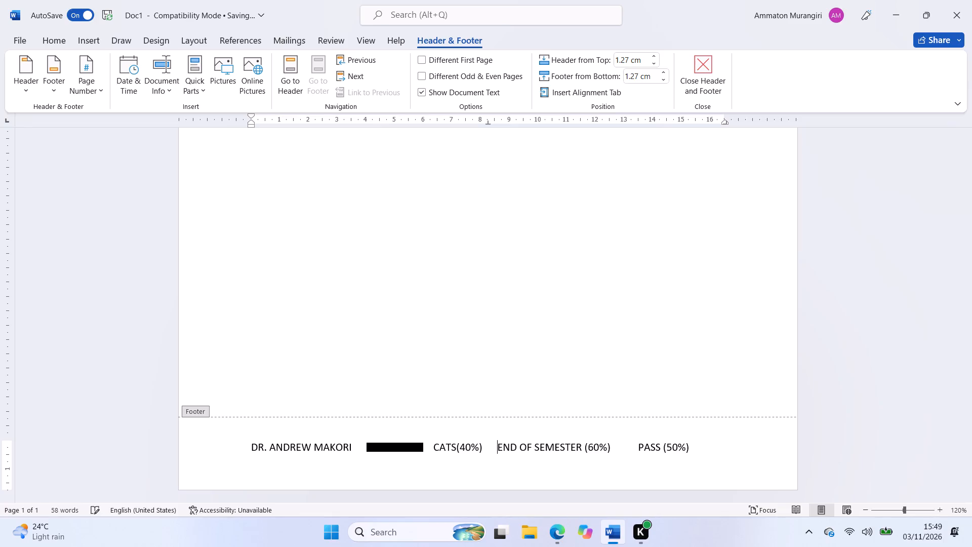
key("space")
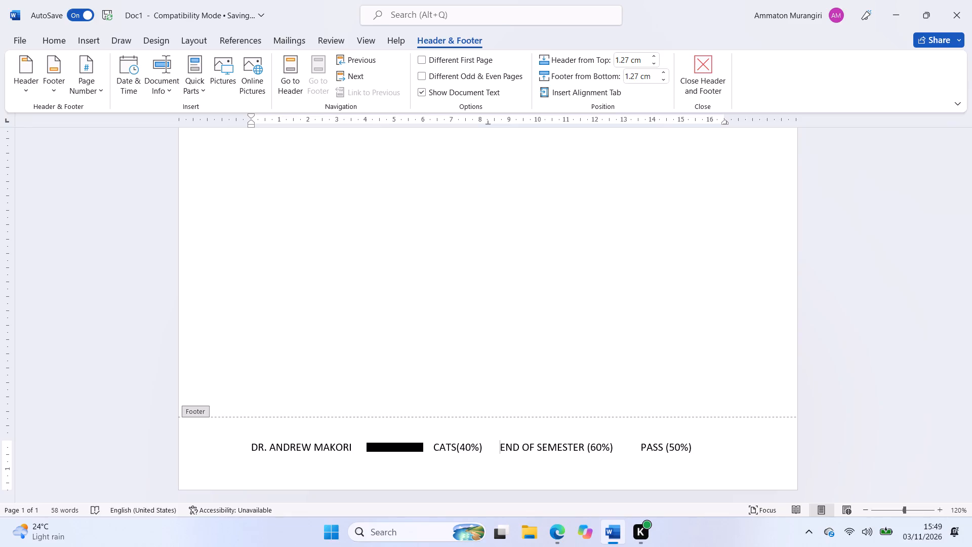
triple_click(483, 392)
left_click(483, 392)
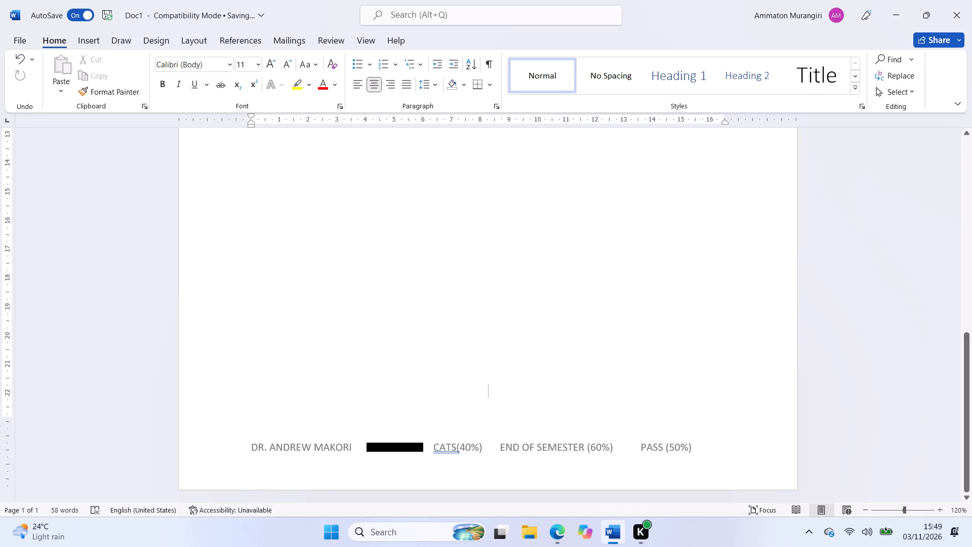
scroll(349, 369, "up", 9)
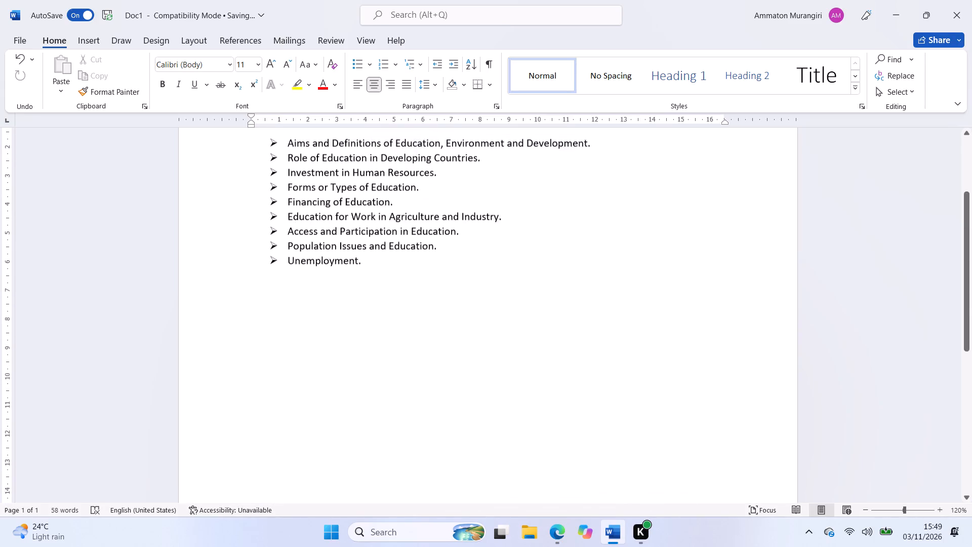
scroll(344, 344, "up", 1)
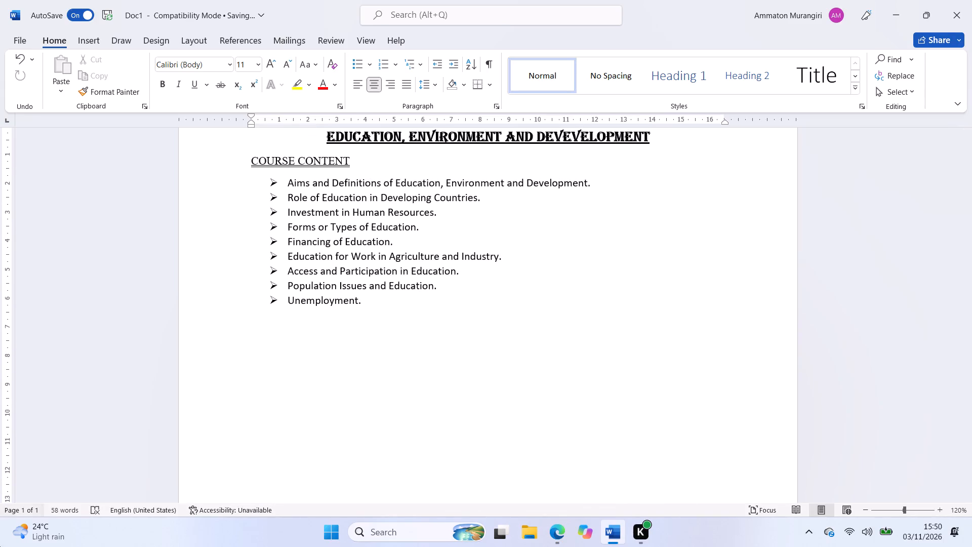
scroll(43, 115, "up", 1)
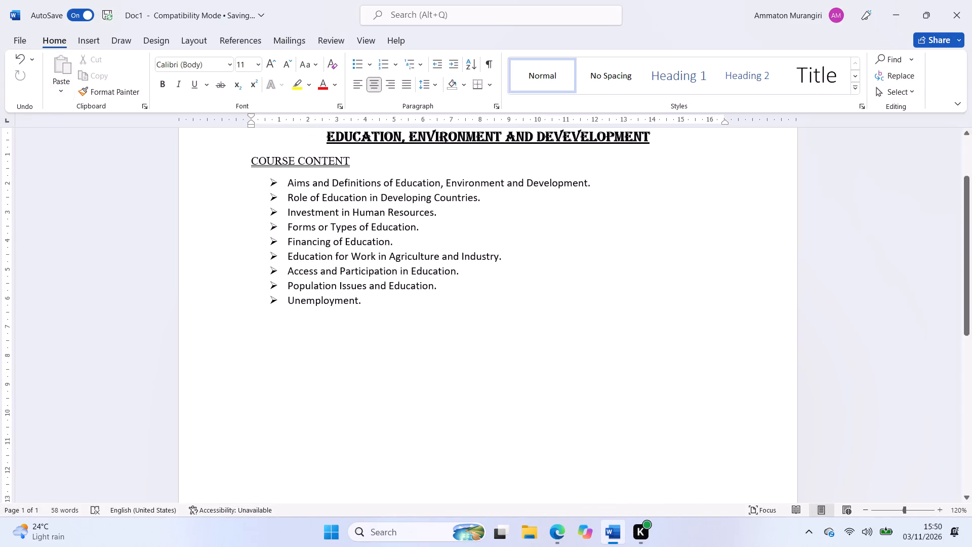
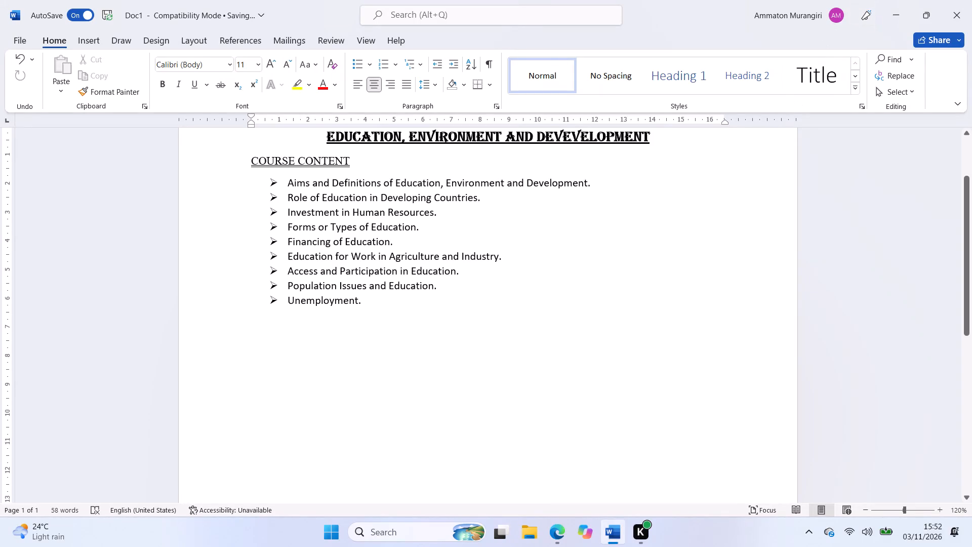
Check the page layout from below the course content list down to the footer line.
left_click(437, 335)
key("Down")
key("Down")
key("Down")
key("Down")
key("Down")
key("Down")
key("Down")
key("Down")
key("Down")
key("Down")
key("Down")
key("Down")
key("Down")
key("Down")
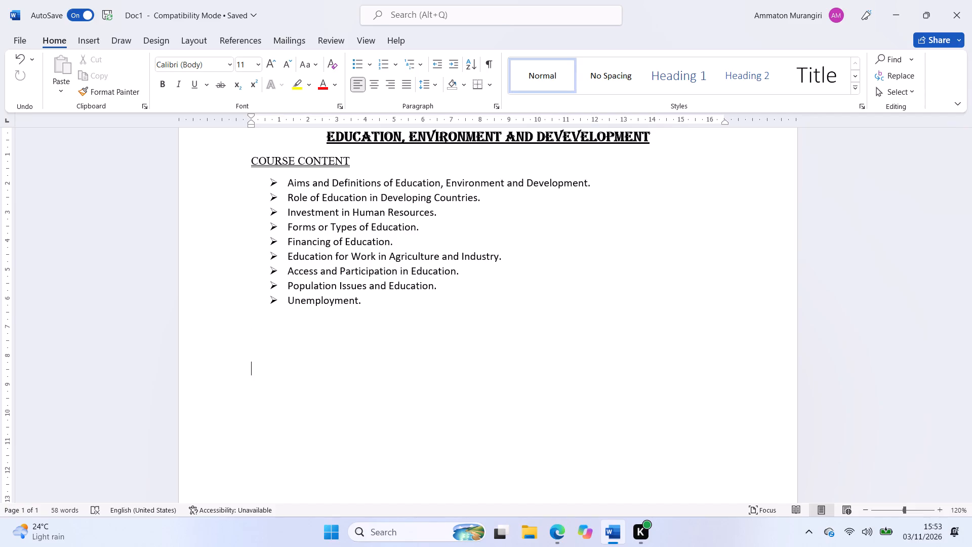
key("Down")
key("Down")
key("Down")
key("Down")
key("Down")
key("Down")
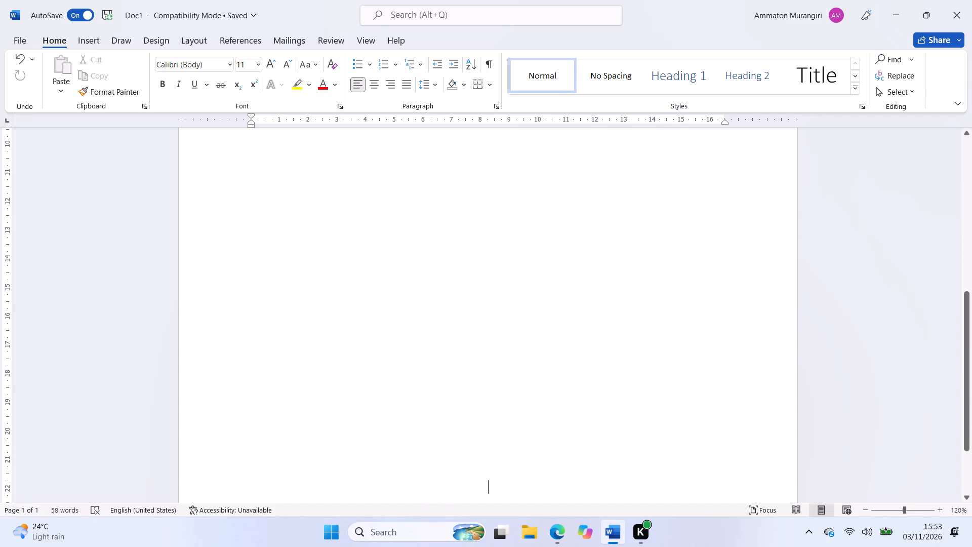
key("Down")
key("Down")
key("Down")
scroll(437, 335, "down", 5)
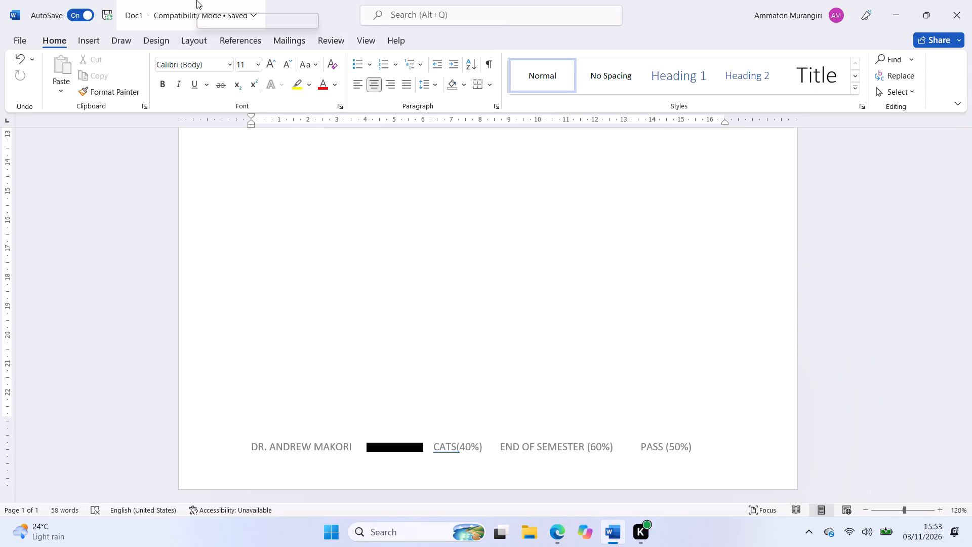
Save the document.
key("ctrl+s")
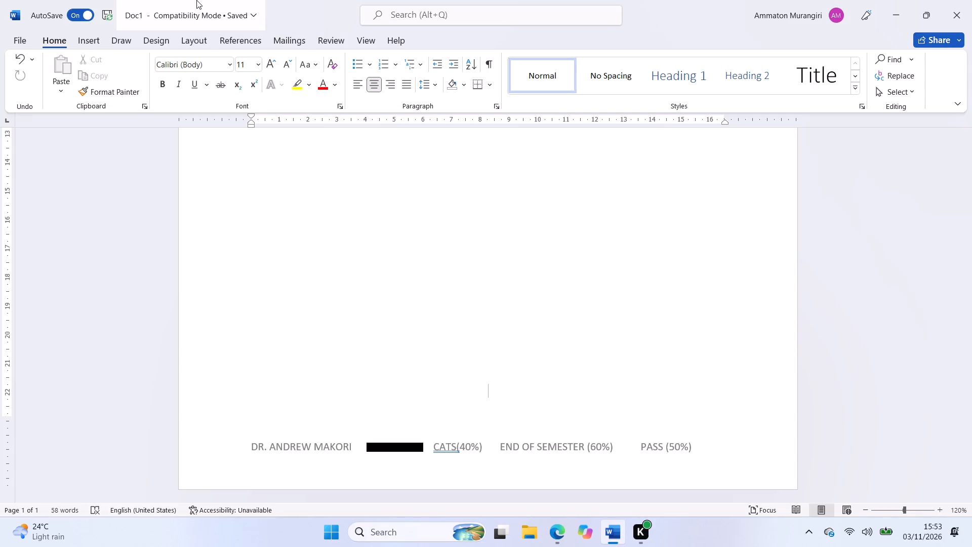
left_click(18, 49)
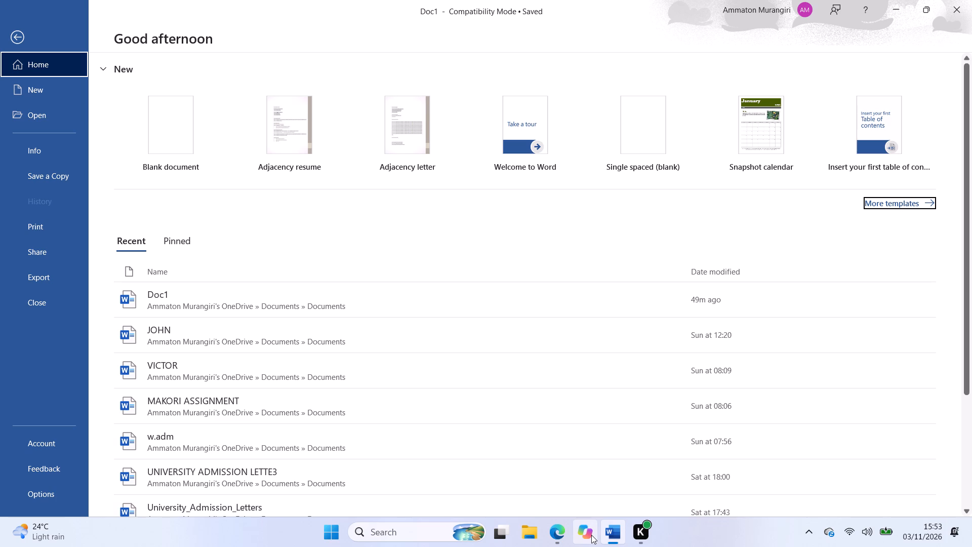
Switch to Edge, resume the Alan Walker 2026 video on YouTube and skip forward past 42:31.
left_click(563, 530)
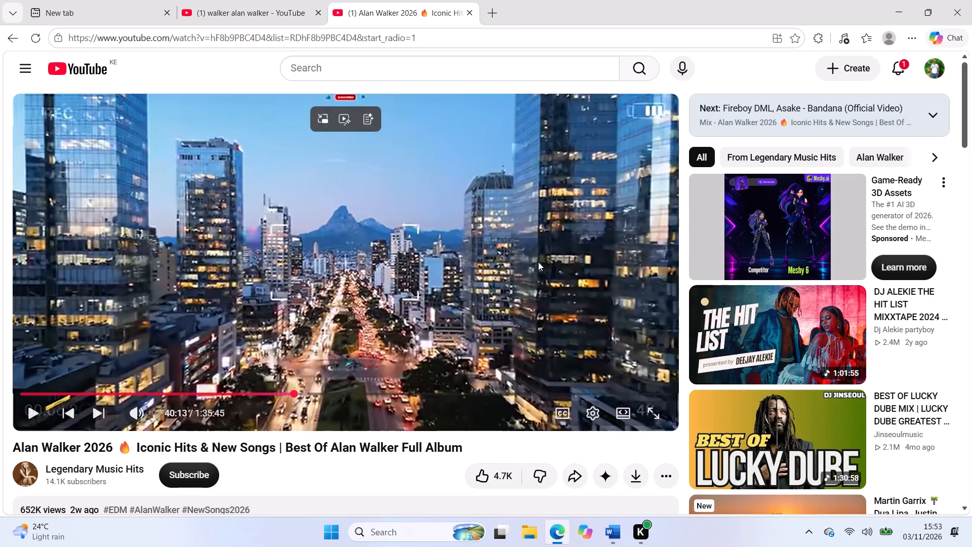
left_click(538, 262)
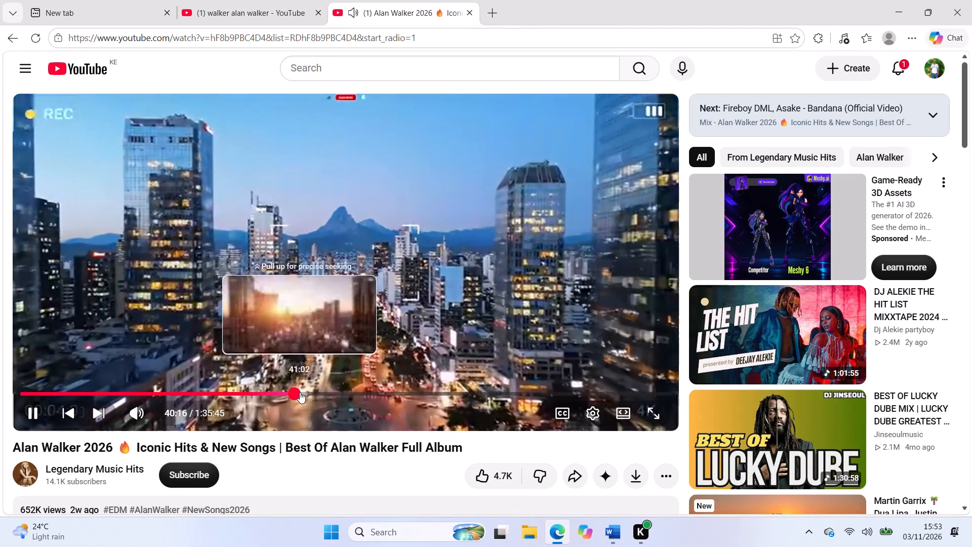
left_click(300, 392)
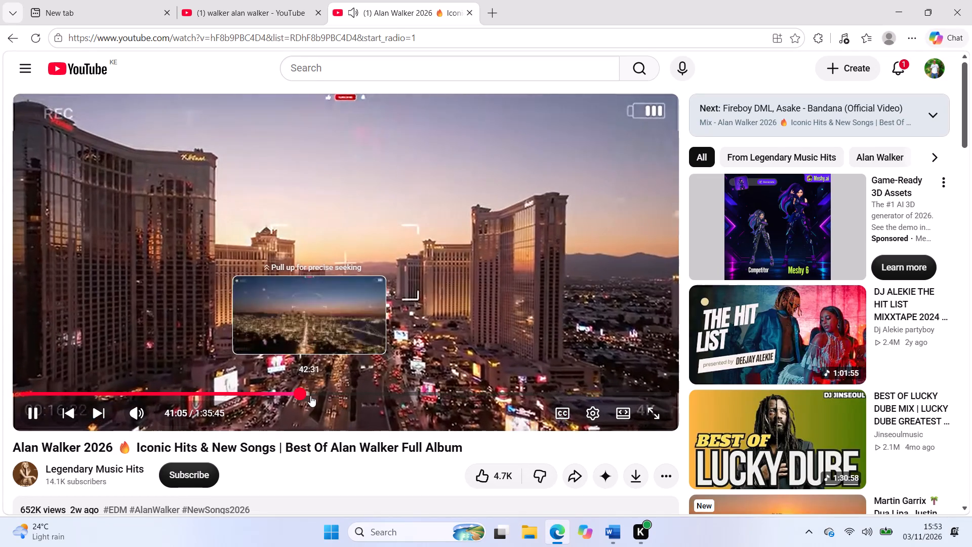
left_click(310, 396)
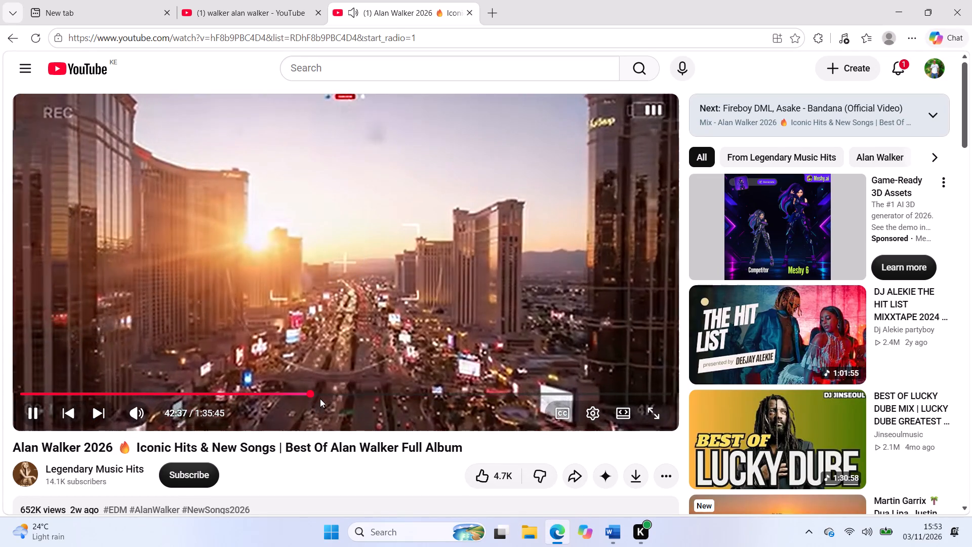
left_click(325, 398)
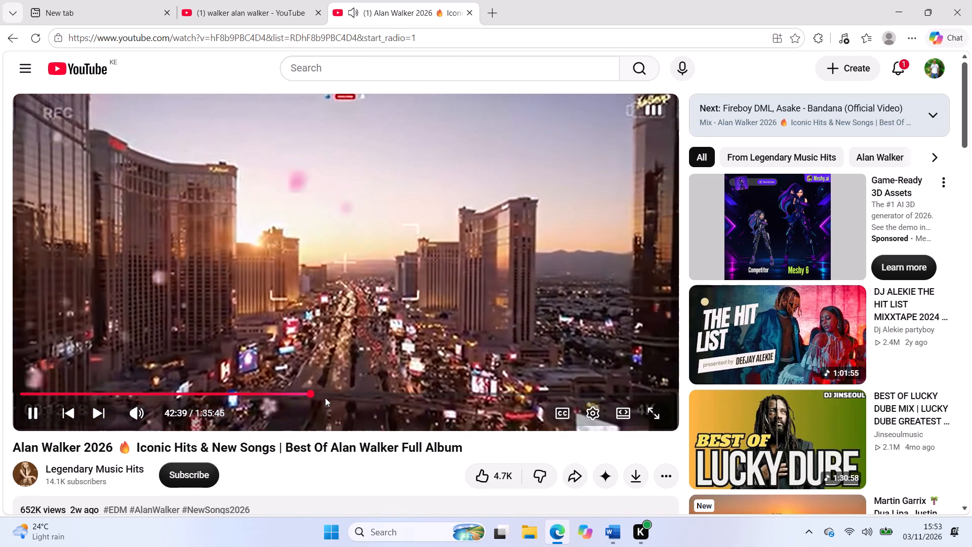
left_click(323, 392)
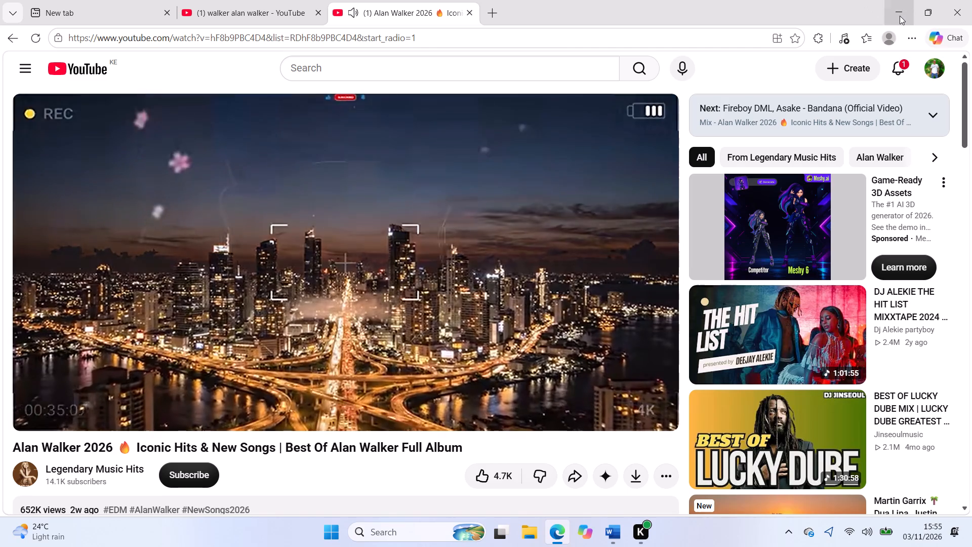
Switch back to Word and return to the Doc1 document.
left_click(901, 16)
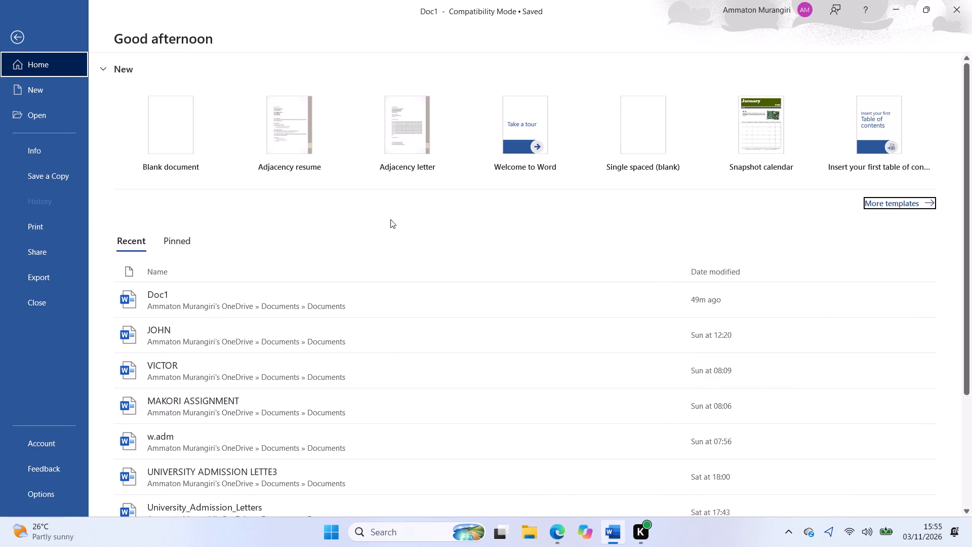
left_click(287, 295)
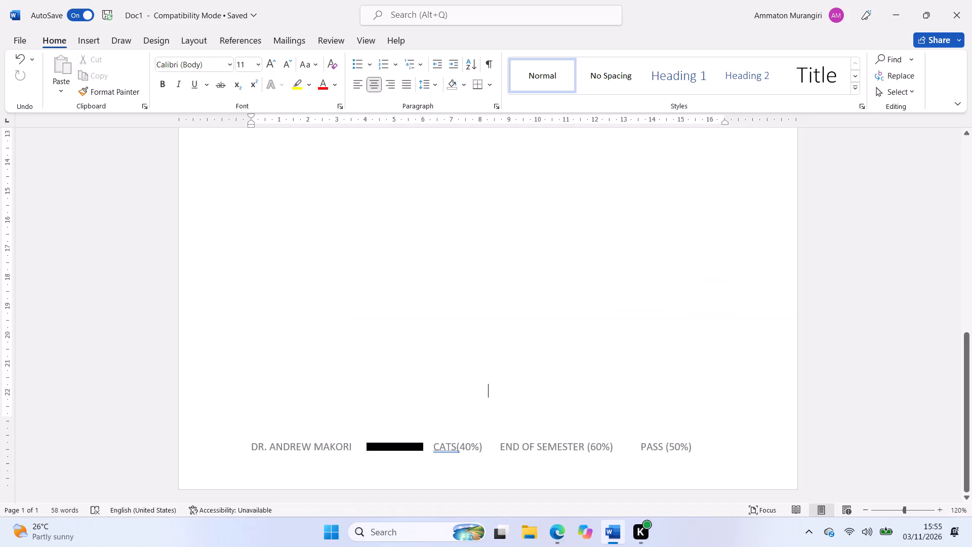
Add the bullet "Access and Equity Issues." after Unemployment in the course content list.
key("Up")
key("Up")
key("Up")
key("Up")
key("Up")
key("Up")
key("Up")
key("Up")
key("Up")
key("Up")
key("Up")
key("Up")
key("Up")
key("Up")
key("Up")
key("Up")
key("Up")
key("Up")
key("Up")
key("Up")
key("Up")
key("Up")
key("Up")
key("Up")
key("Up")
key("Up")
key("Up")
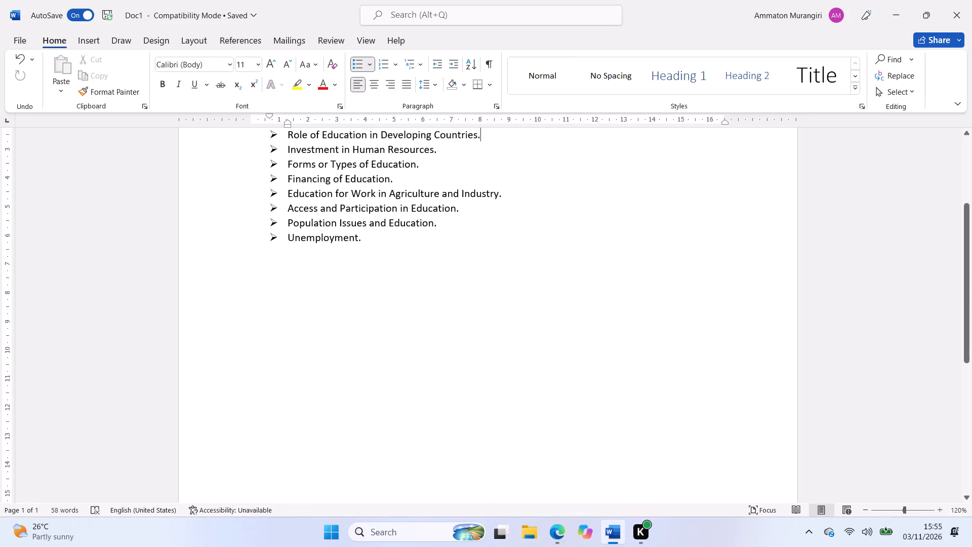
left_click(369, 243)
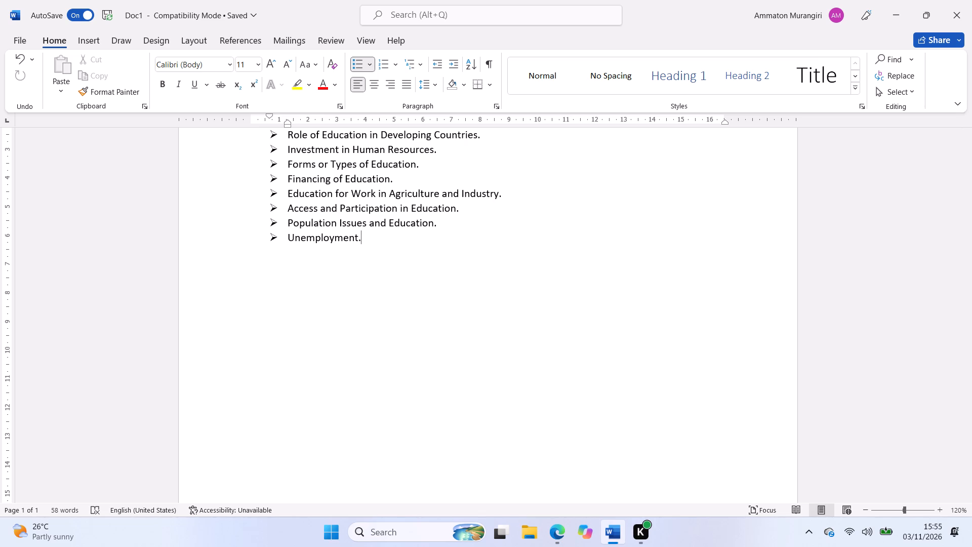
key("Return")
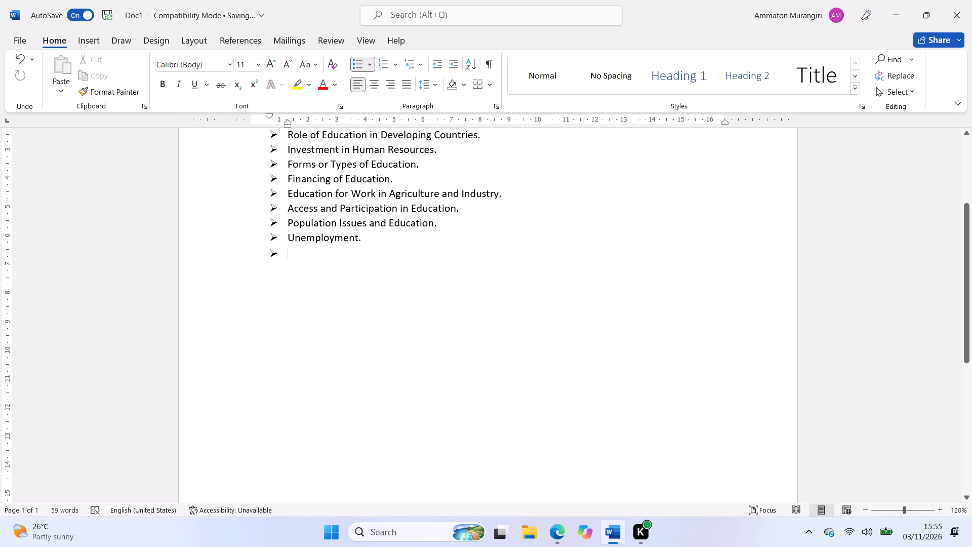
key("a")
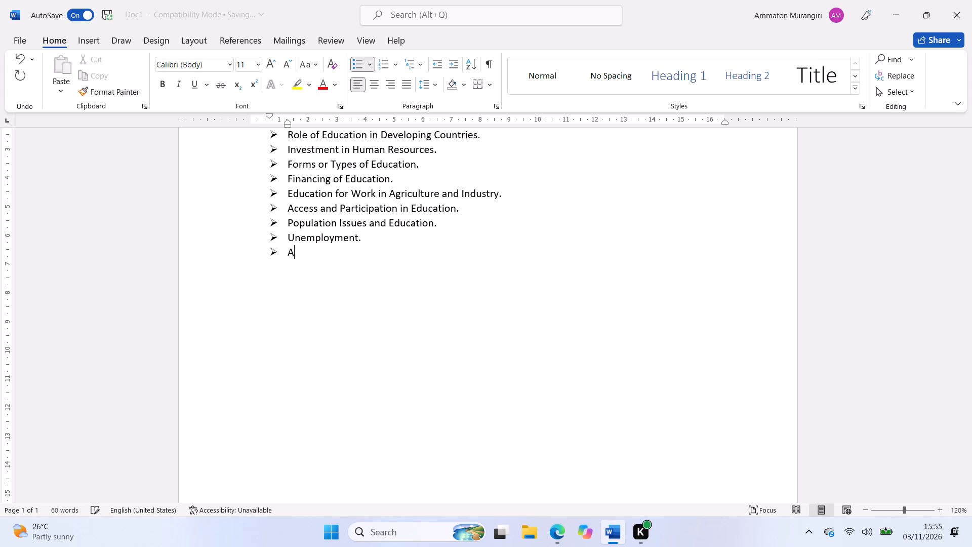
type("ccess")
key("space")
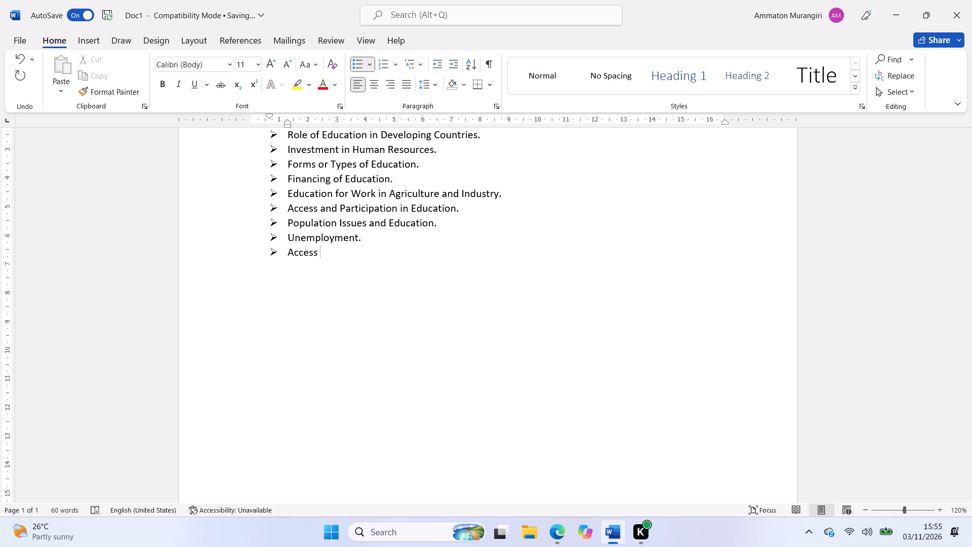
type("and")
key("space")
type("qi")
key("BackSpace")
type("ui")
type("ty")
key("space")
type("ssy")
key("BackSpace")
type("uess")
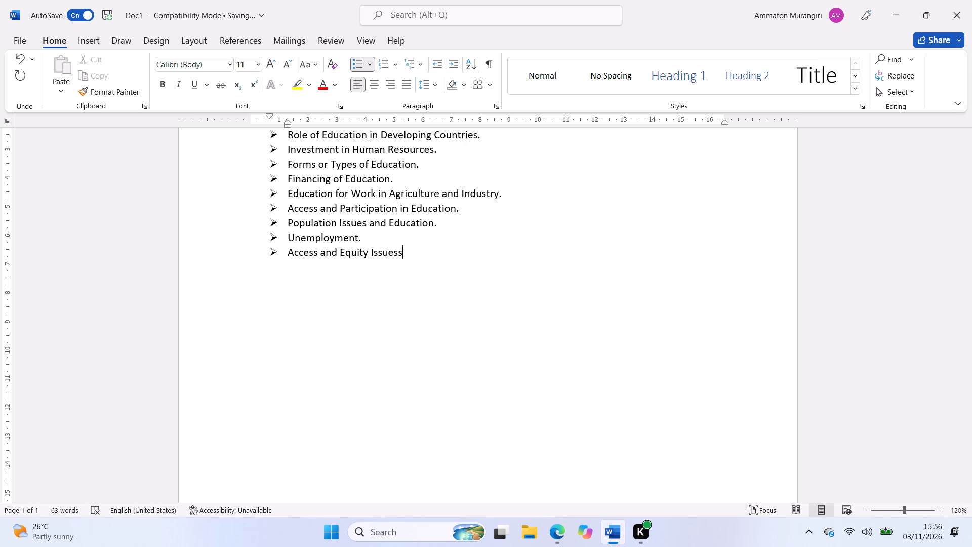
key("BackSpace")
key("period")
Add the bullet "Environmental Education and Sustainable Development." after Access and Equity Issues in the course content list.
key("Return")
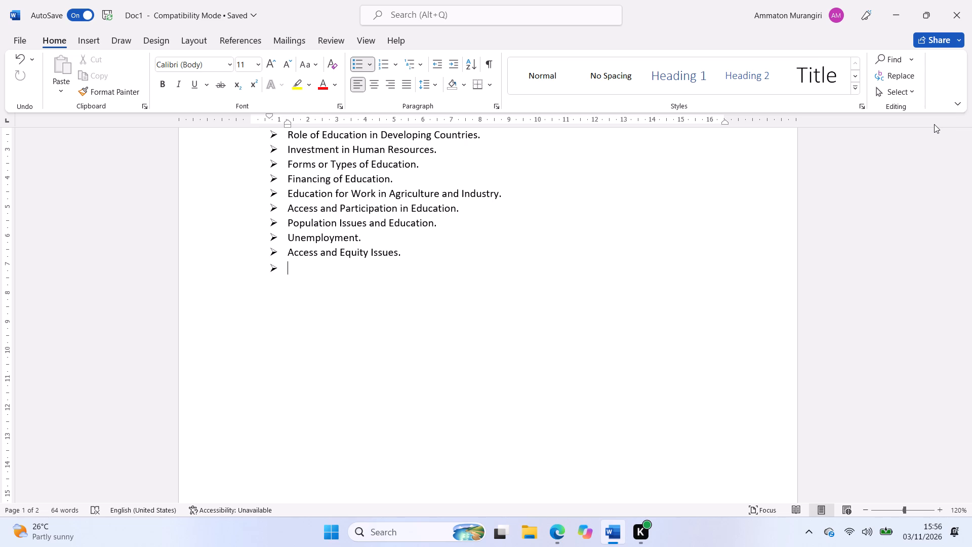
key("e")
key("BackSpace")
type("nvirom")
key("BackSpace")
type("nment")
key("space")
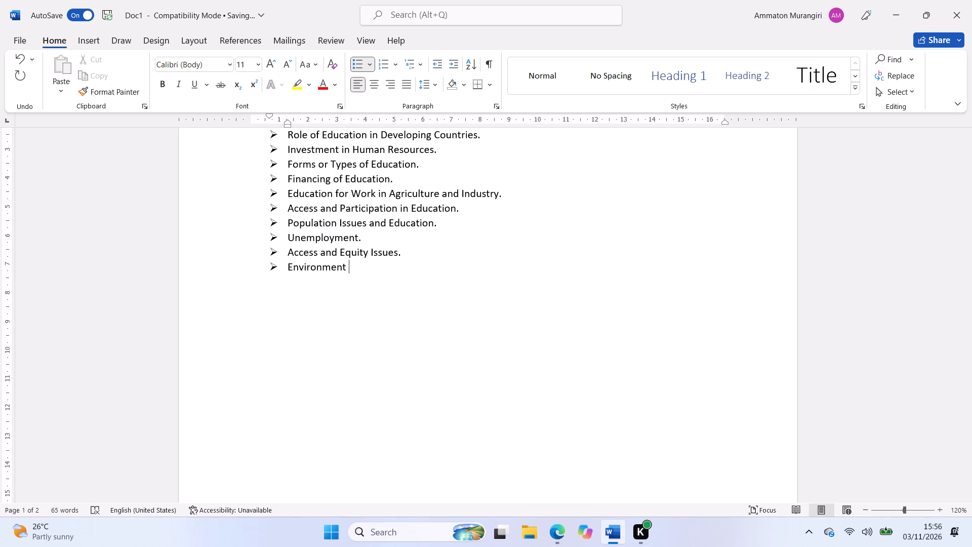
key("BackSpace")
type("al")
key("space")
type("du")
type("cation")
key("space")
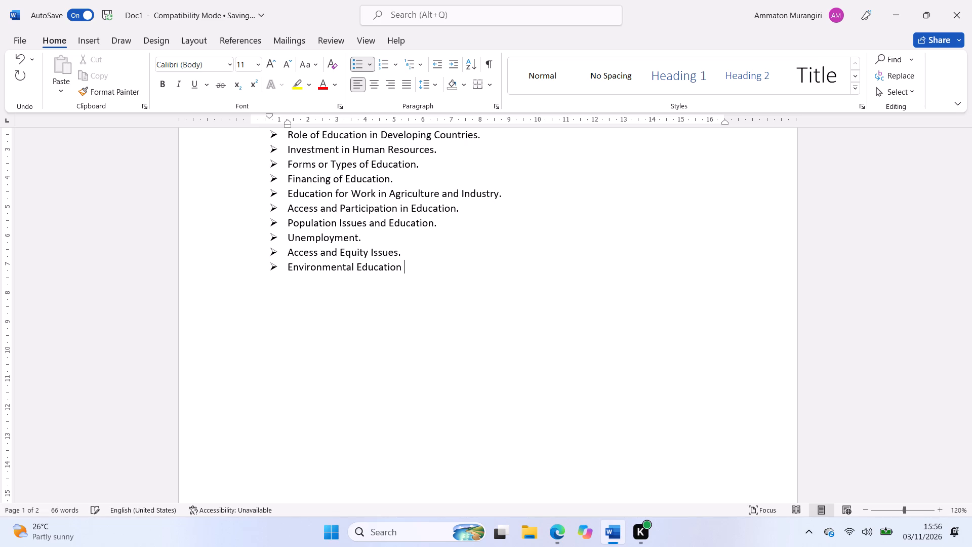
type("and")
key("space")
key("s")
type("us")
type("tainab")
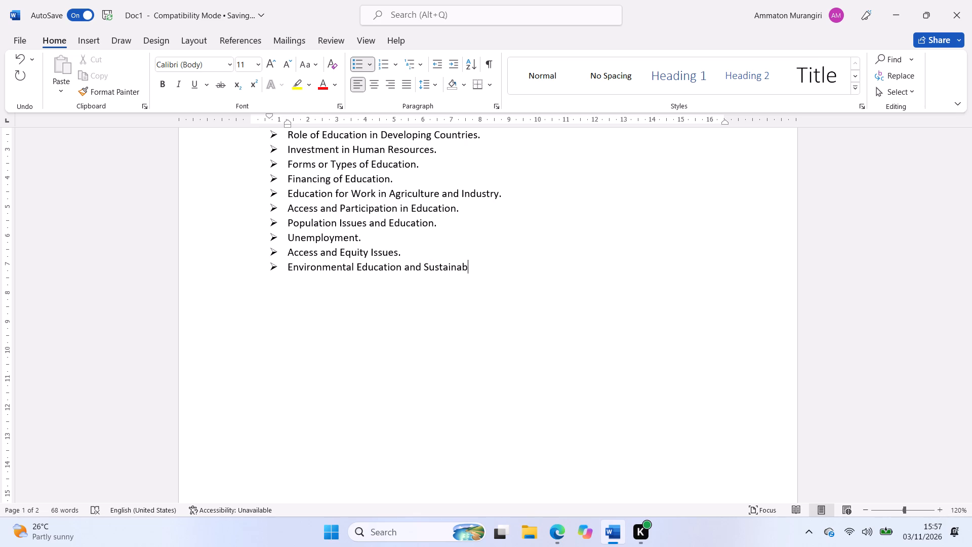
type("lr")
key("BackSpace")
key("e")
key("space")
type("eb")
key("BackSpace")
type("ve")
type("lopme")
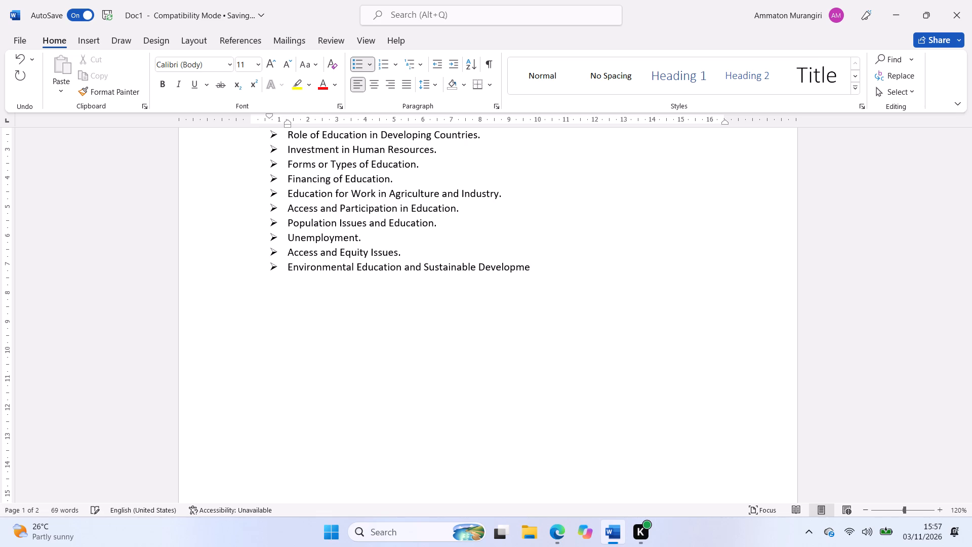
type("nt")
key("period")
End the bulleted list after the last item and leave an unbulleted blank line below it.
key("Return")
key("BackSpace")
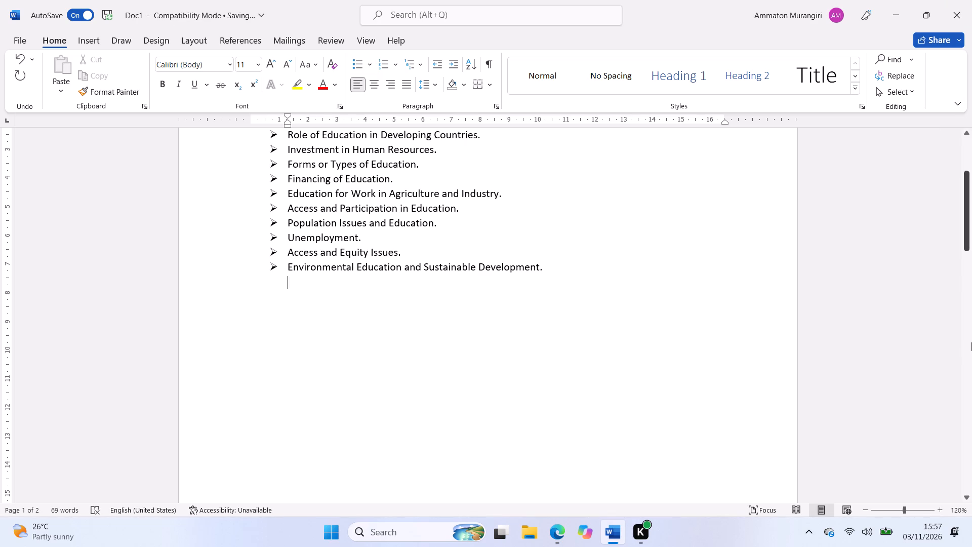
key("Return")
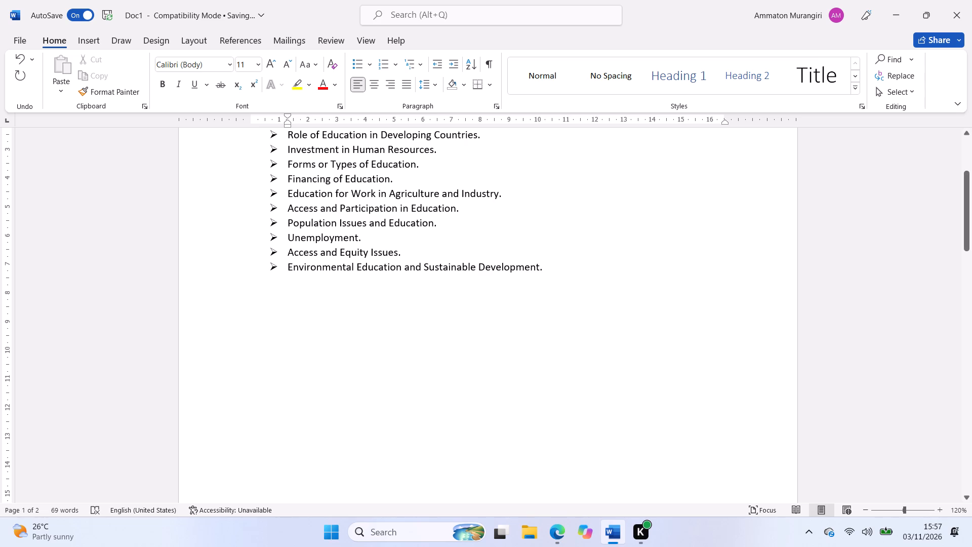
Save the document.
scroll(885, 452, "up", 3)
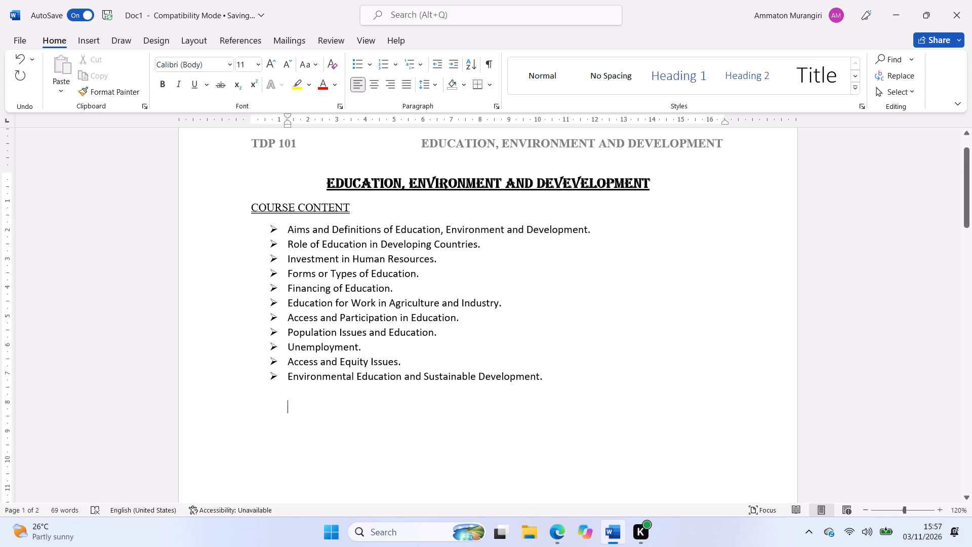
key("ctrl+s")
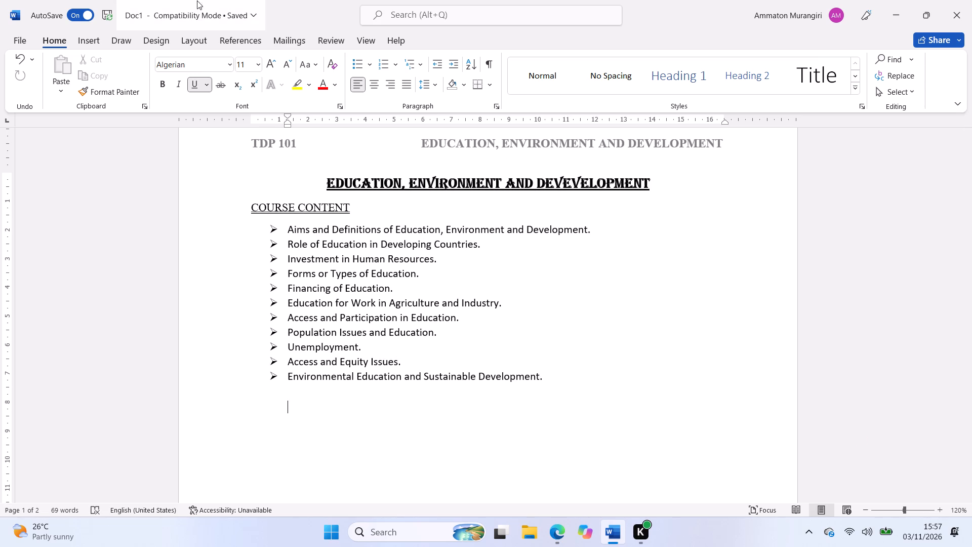
Set the font to Times New Roman for the empty line below the course content list.
left_click(232, 66)
left_click(227, 154)
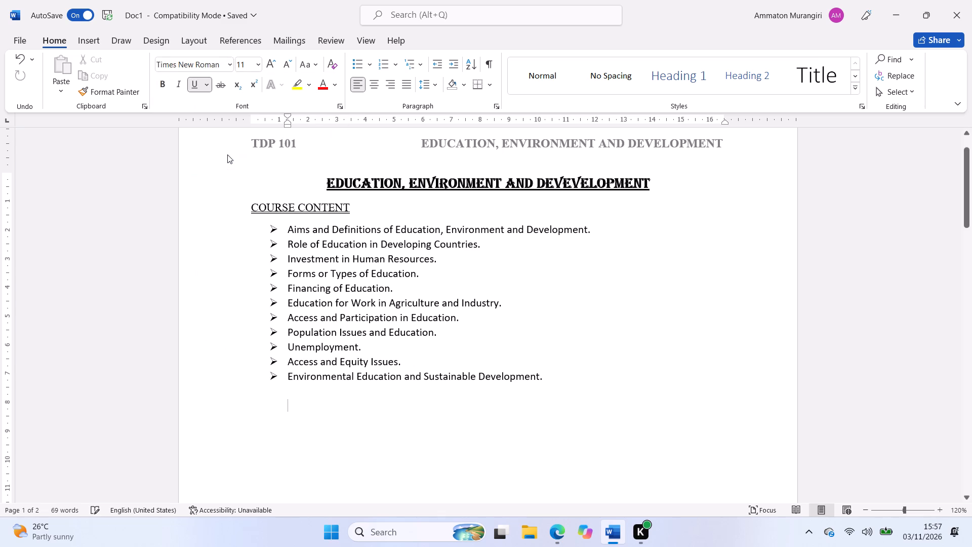
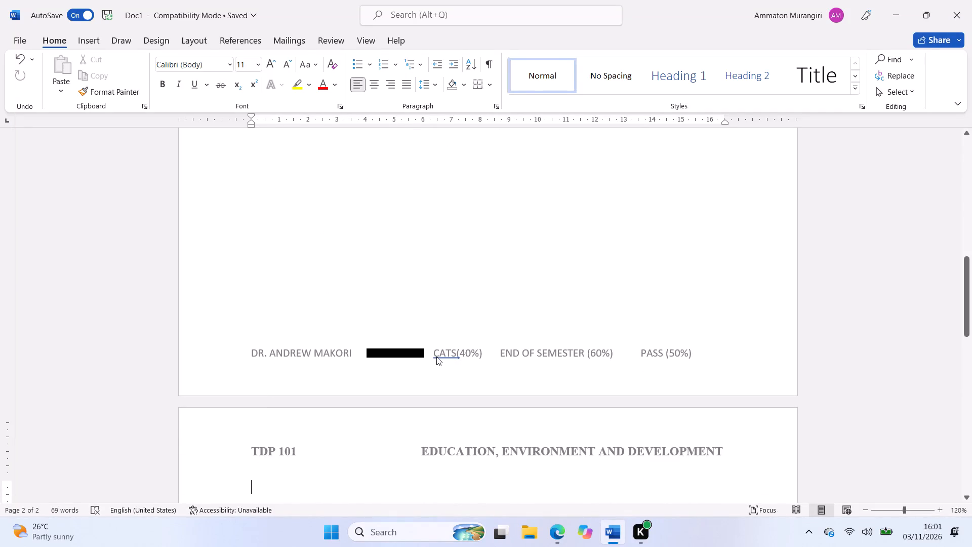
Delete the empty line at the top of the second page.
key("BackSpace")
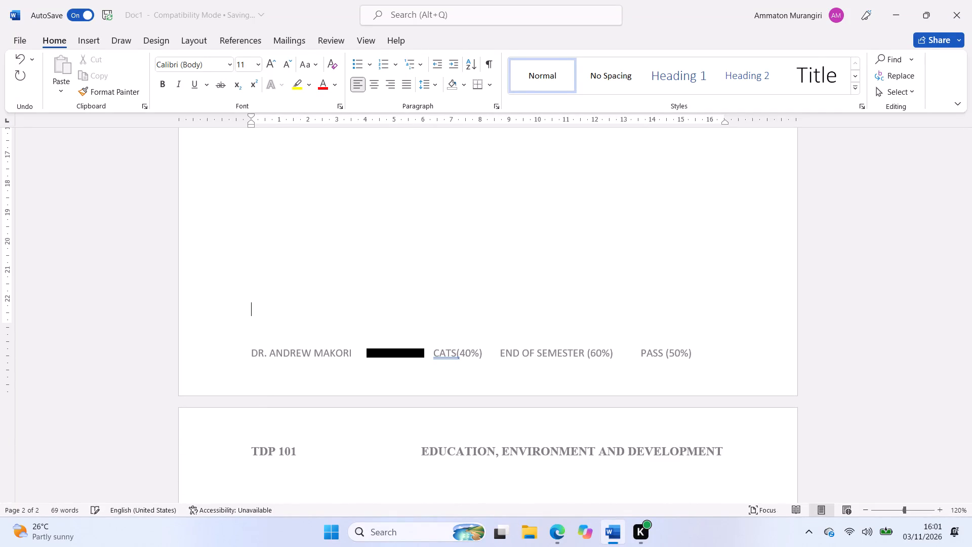
Open the footer for editing and place the cursor in the CATS(40%) entry.
triple_click(469, 350)
left_click(469, 350)
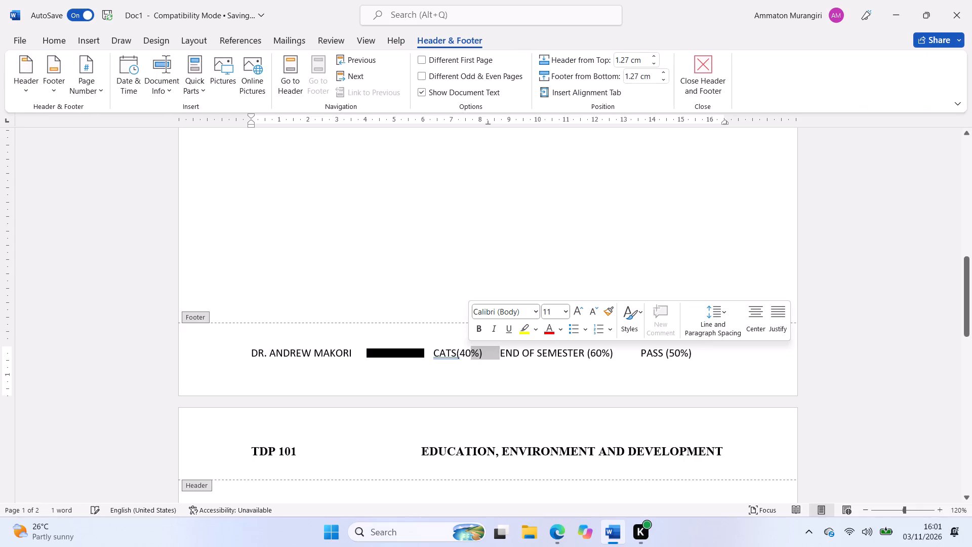
double_click(478, 349)
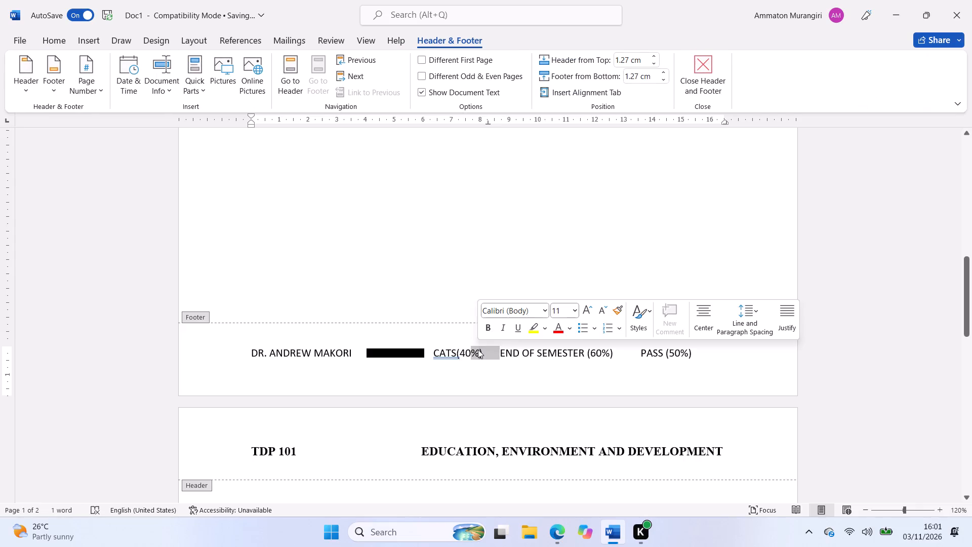
left_click(478, 349)
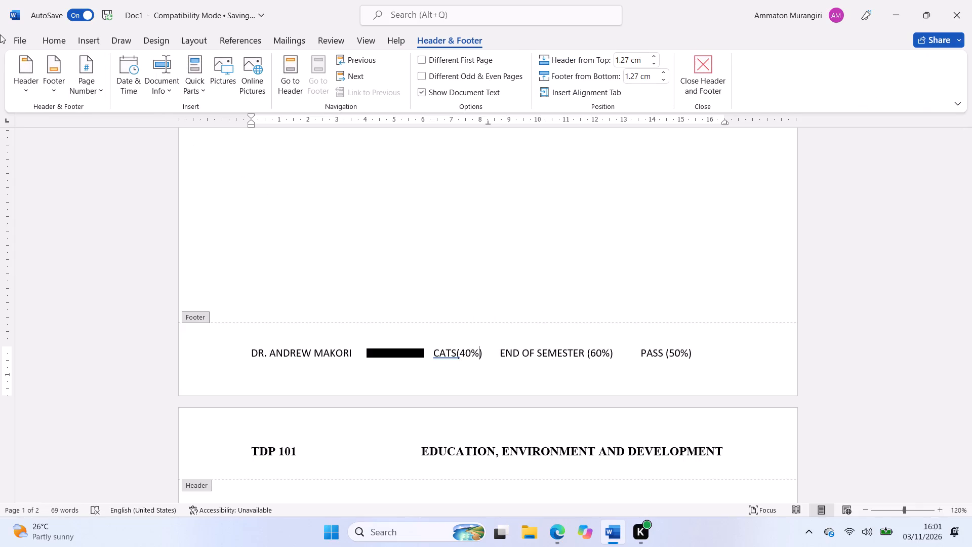
Undo the recent edits repeatedly, back to the point where the course content list ends at "Access and Equity Issuess".
left_click(21, 44)
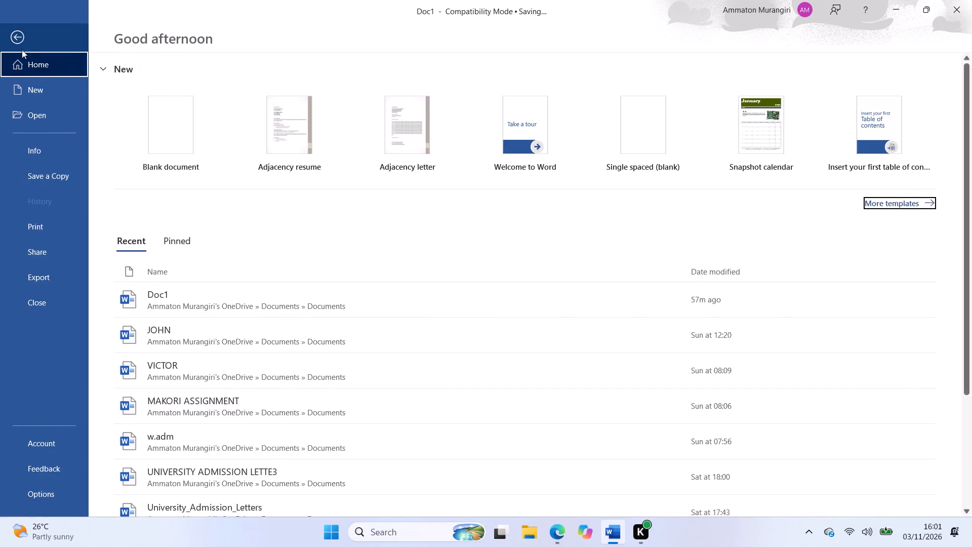
left_click(18, 43)
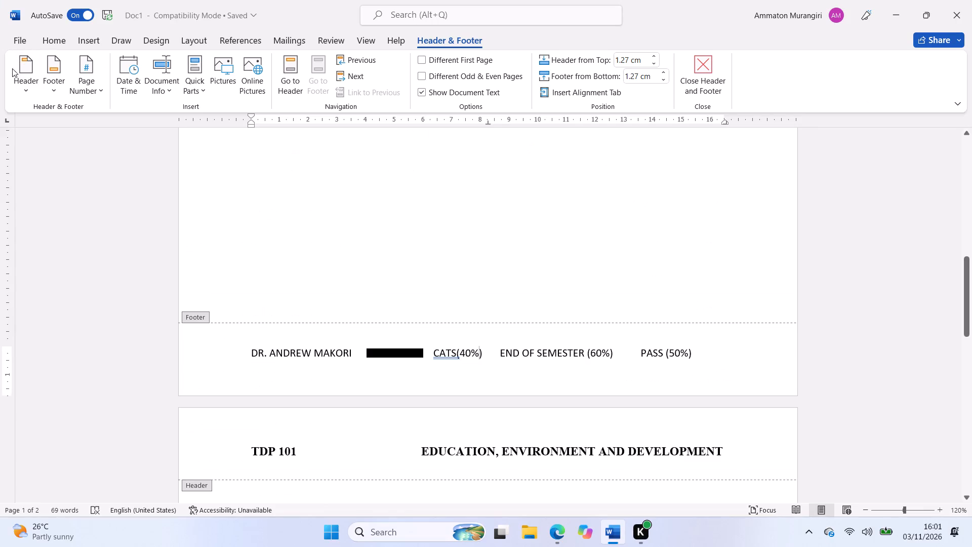
left_click(43, 40)
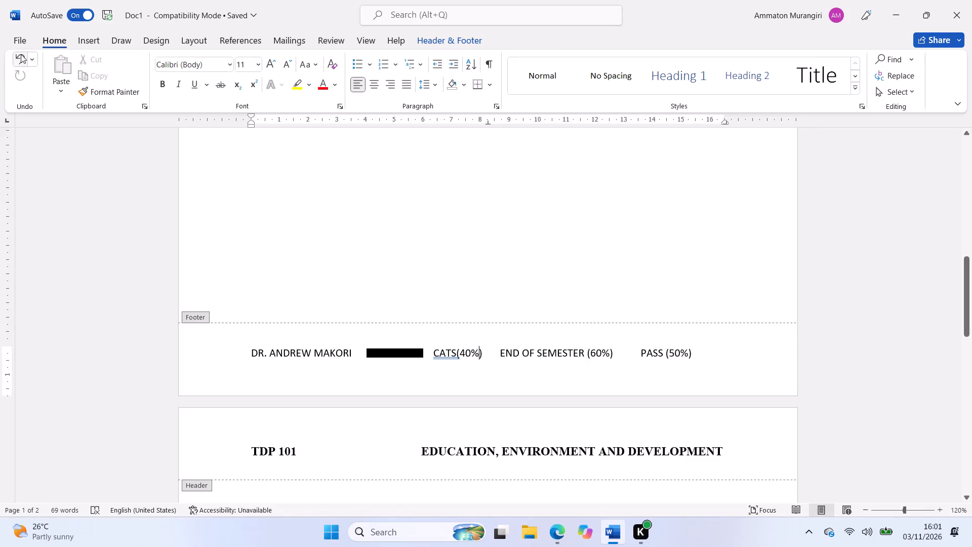
left_click(21, 54)
left_click(21, 54)
left_click(21, 54)
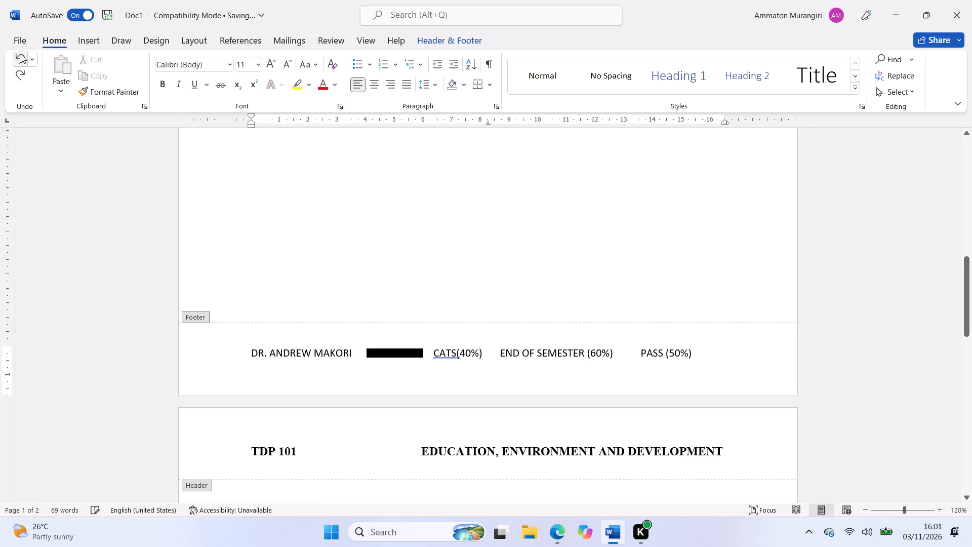
left_click(21, 54)
left_click(21, 54)
triple_click(21, 54)
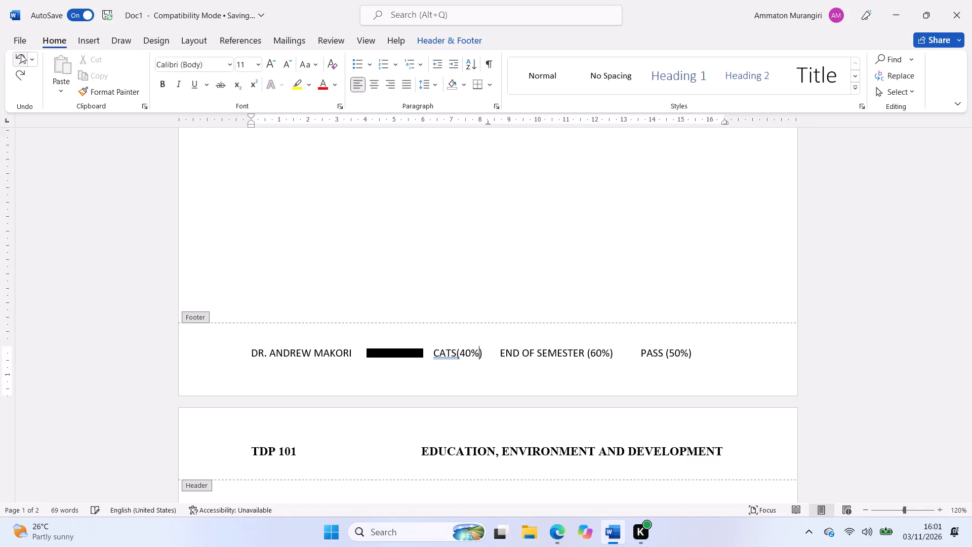
triple_click(21, 54)
triple_click(21, 54)
triple_click(21, 54)
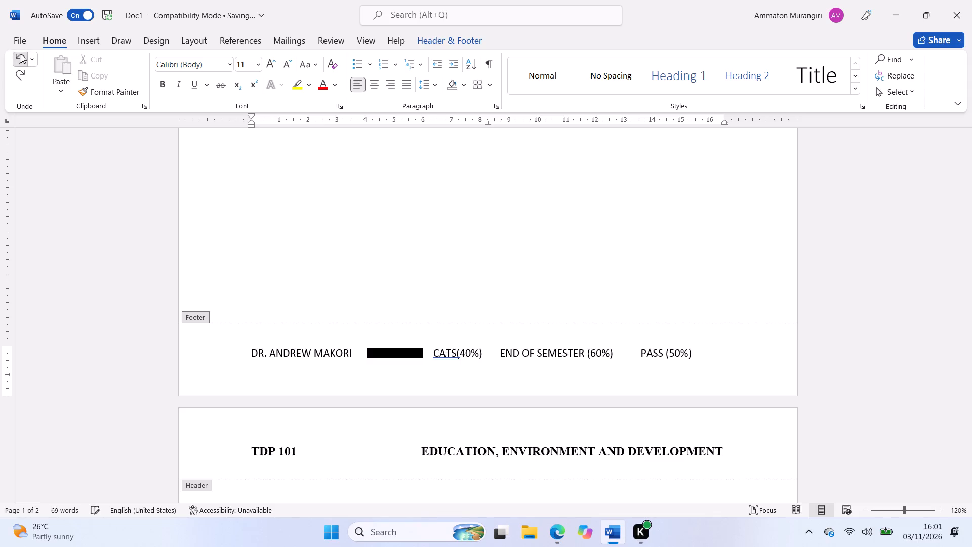
double_click(21, 54)
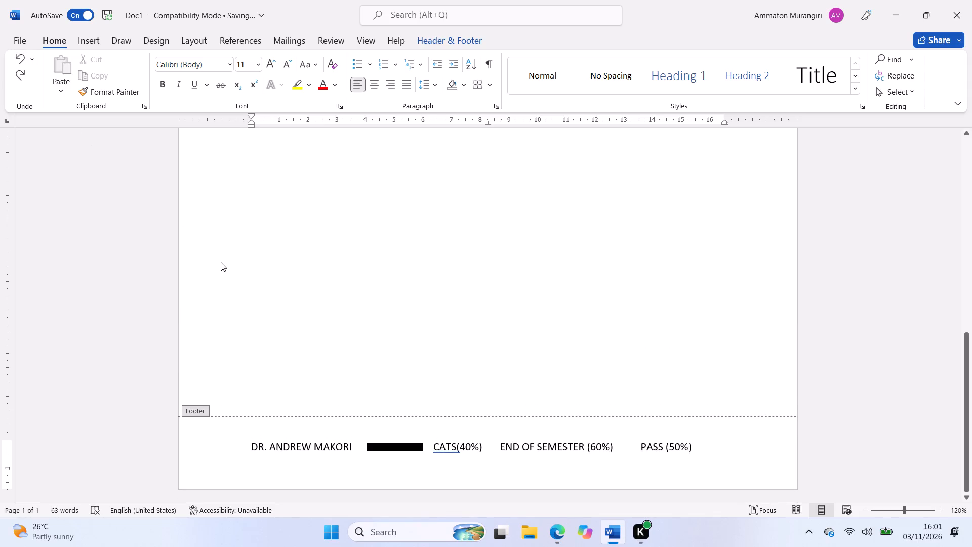
Delete the digit 4 from the CATS percentage in the footer.
key("Up")
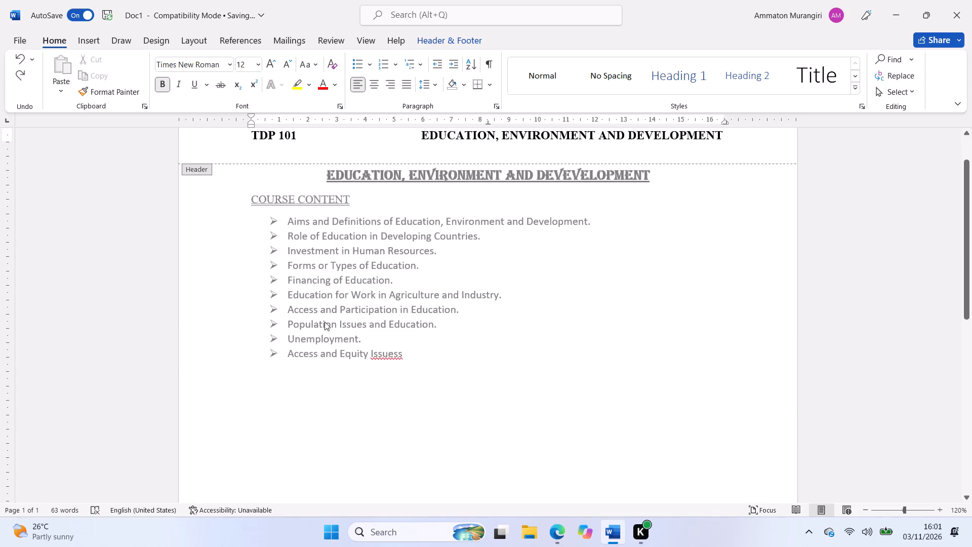
key("Down")
key("Up")
scroll(287, 287, "down", 18)
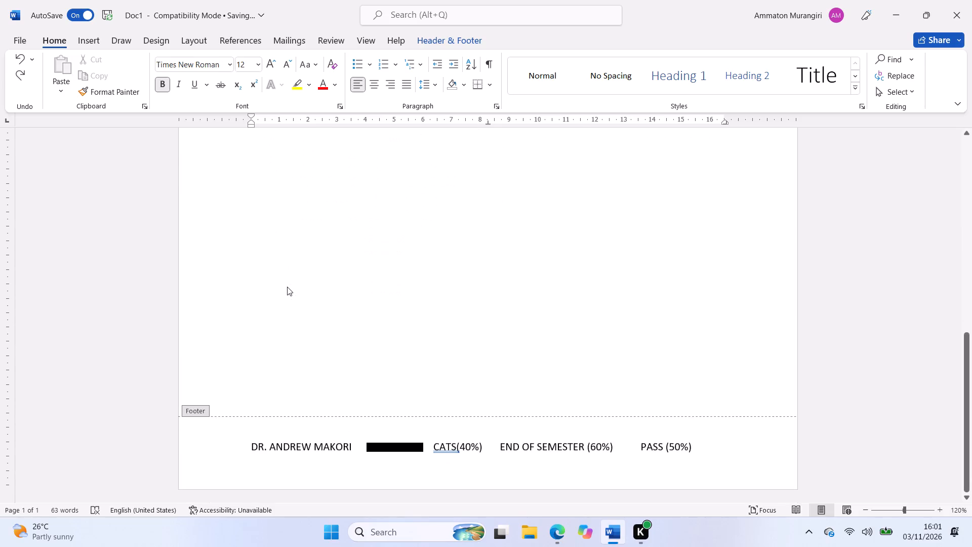
scroll(287, 287, "down", 6)
left_click(475, 446)
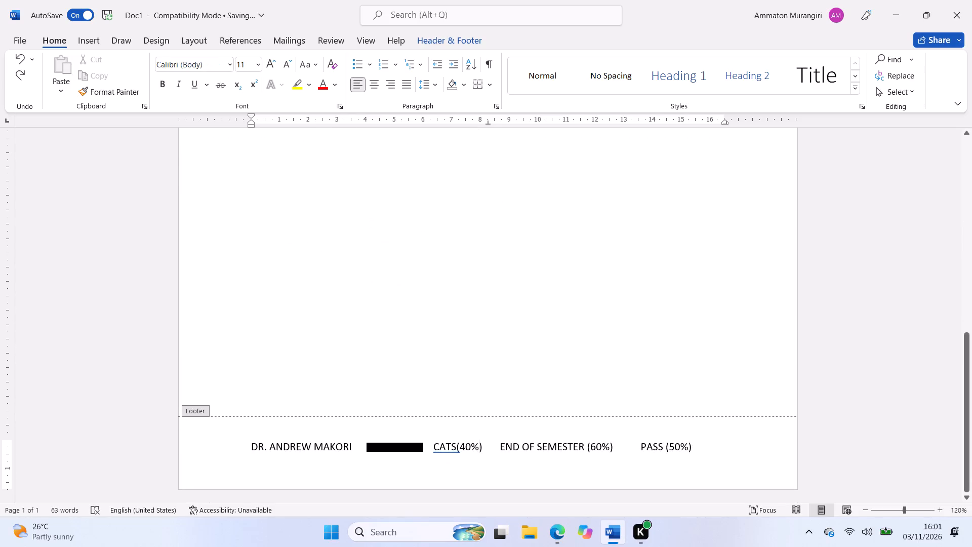
key("Left")
key("Left")
key("BackSpace")
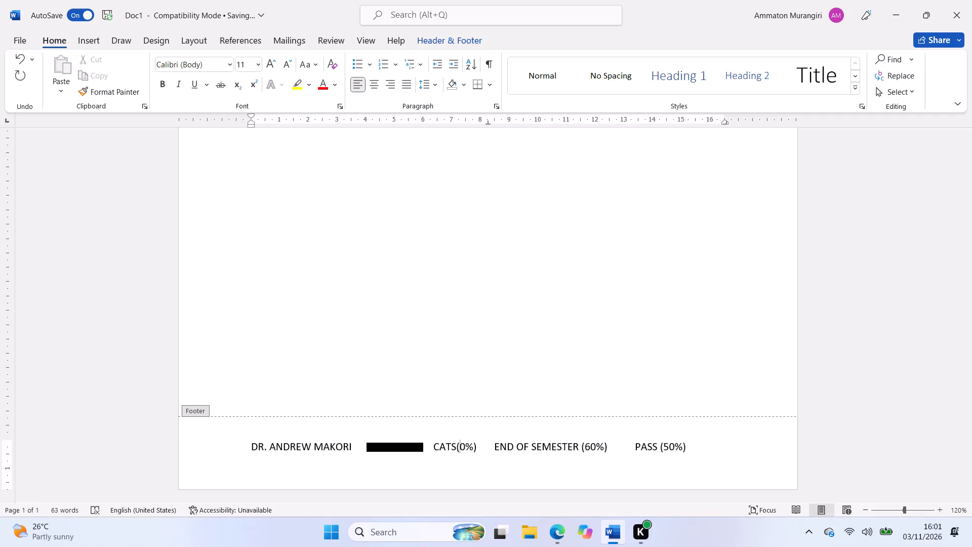
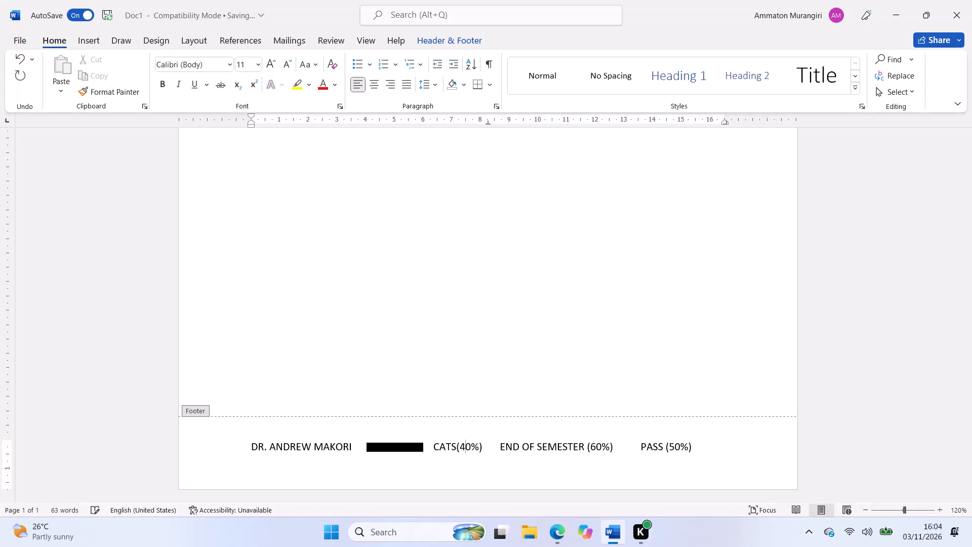
Leave the footer, return to the document body and save the document.
left_click(472, 320)
triple_click(472, 320)
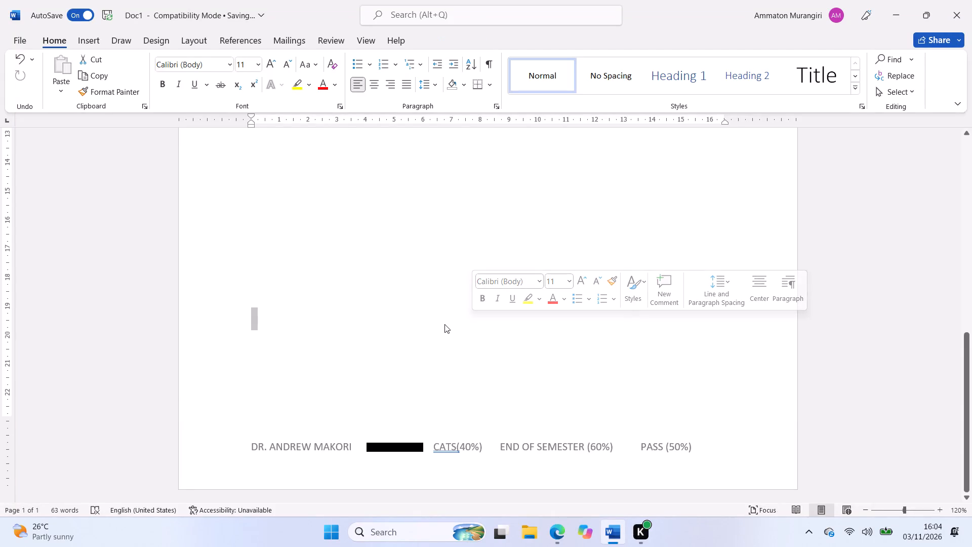
key("ctrl+s")
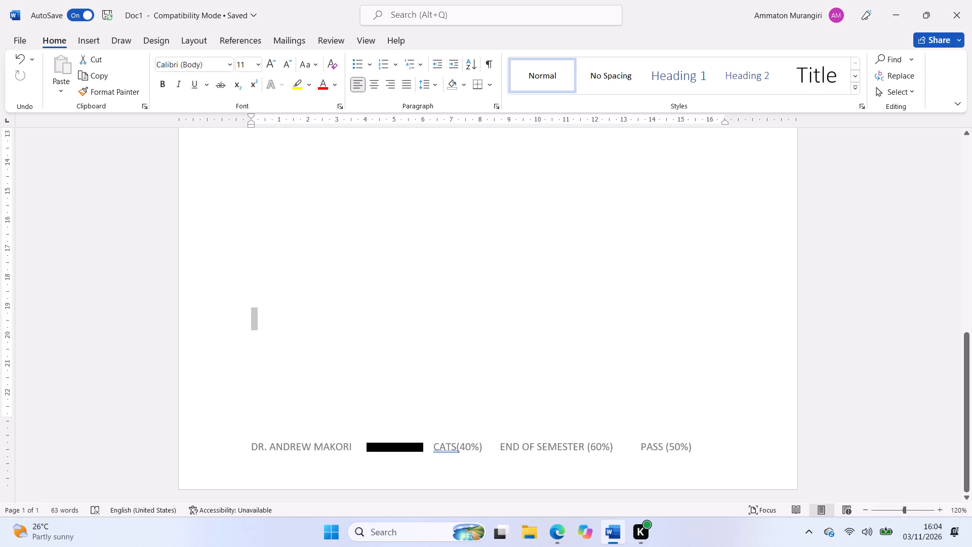
Change the footer percentages to CATS 30%, END OF SEMESTER 70% and PASS 40%, return to the body and save.
double_click(464, 446)
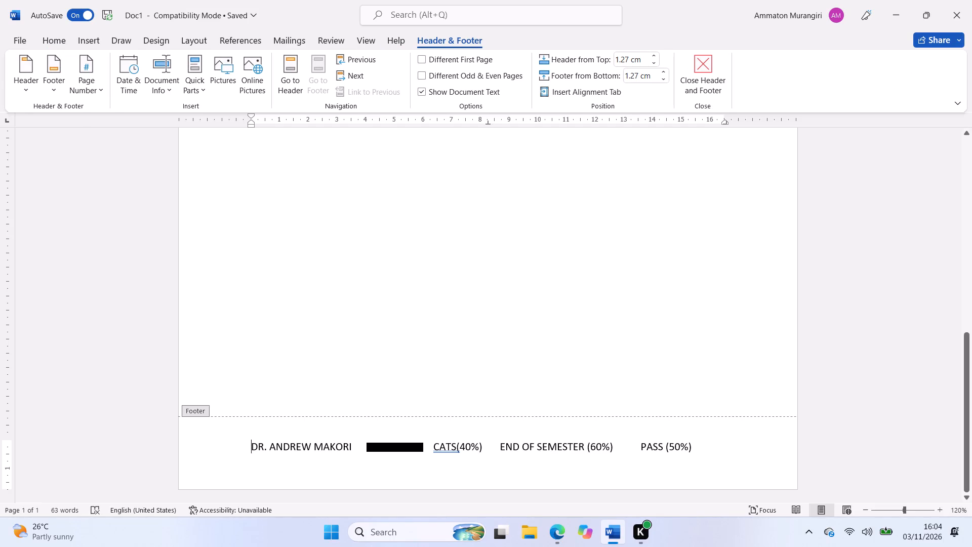
left_click(464, 446)
key("BackSpace")
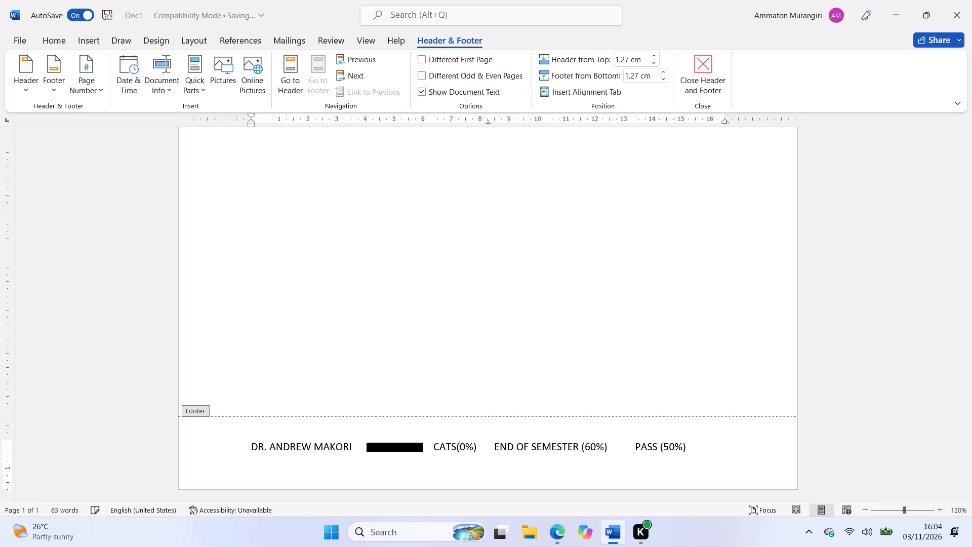
key("3")
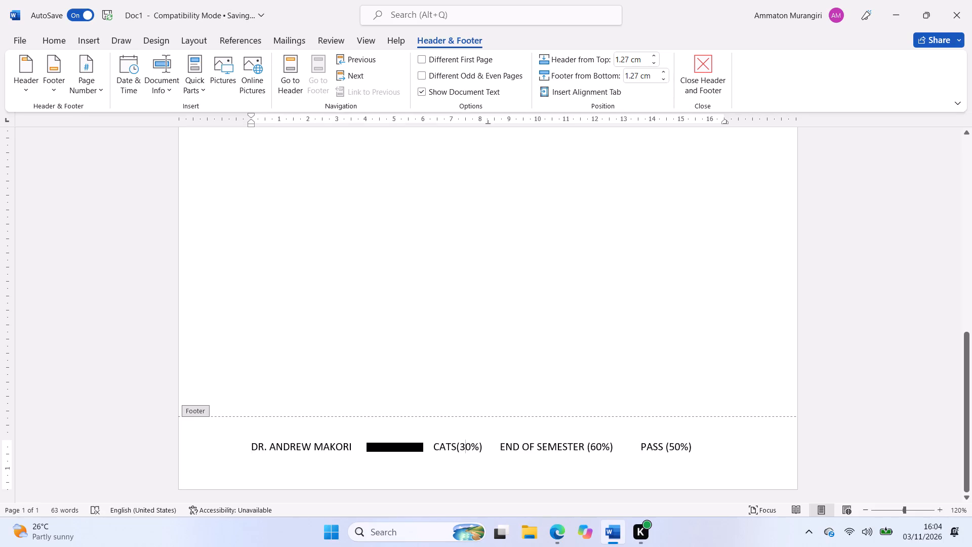
left_click(595, 448)
key("BackSpace")
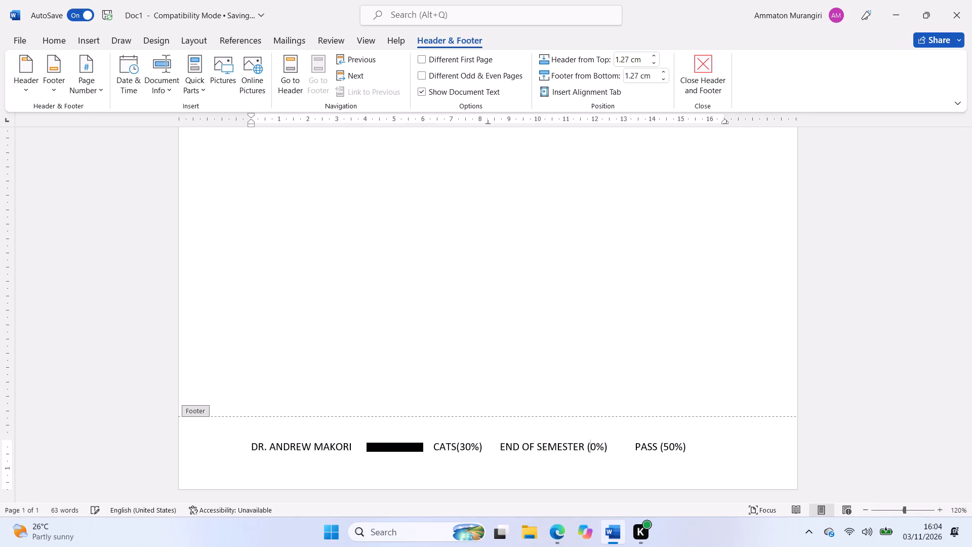
key("7")
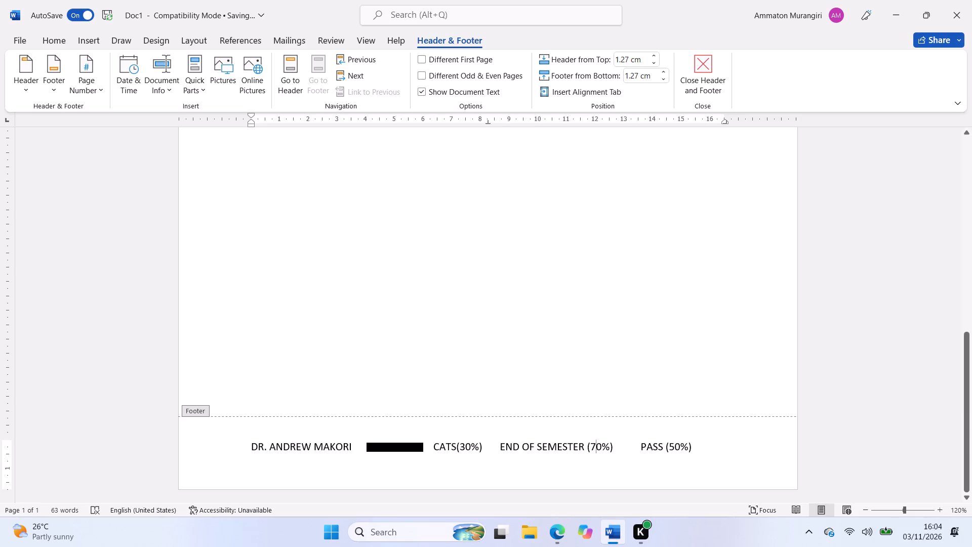
left_click(675, 446)
key("BackSpace")
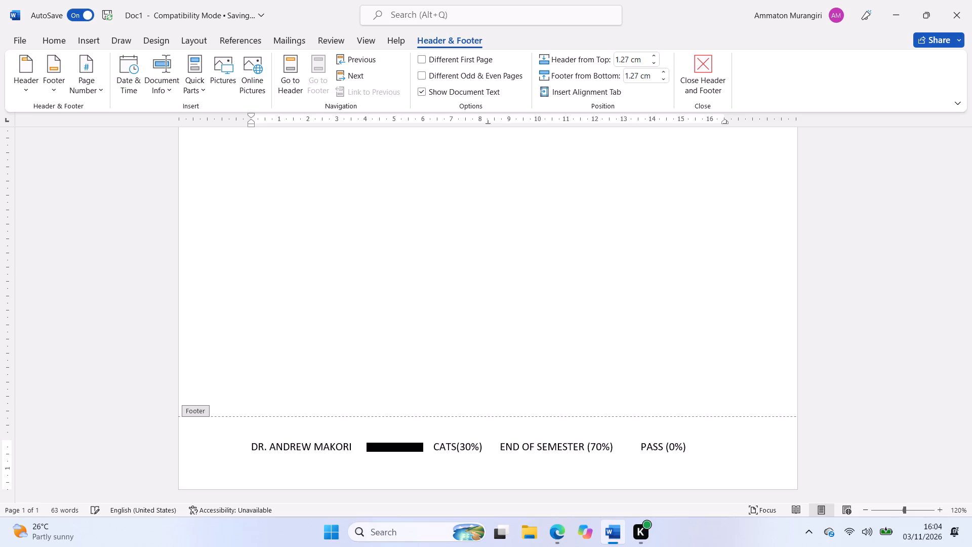
key("4")
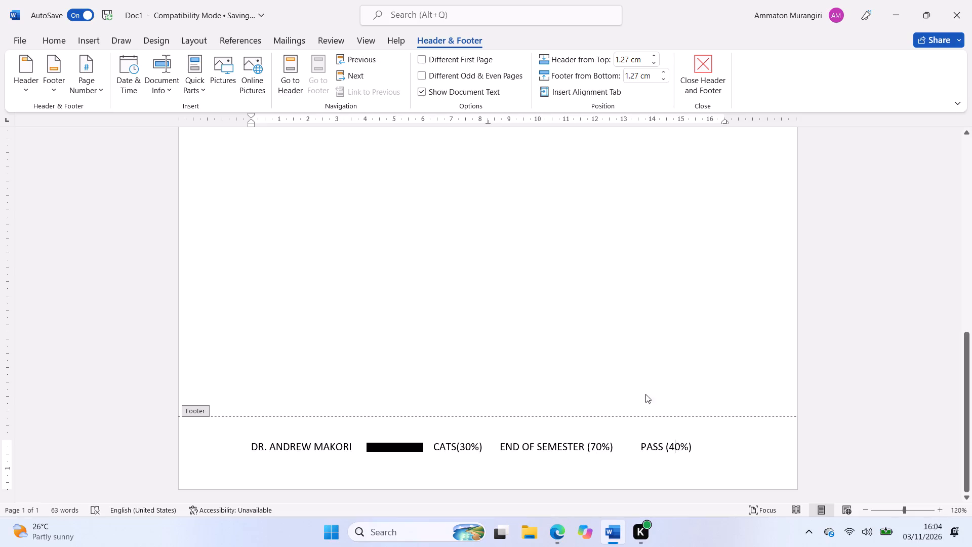
left_click(595, 369)
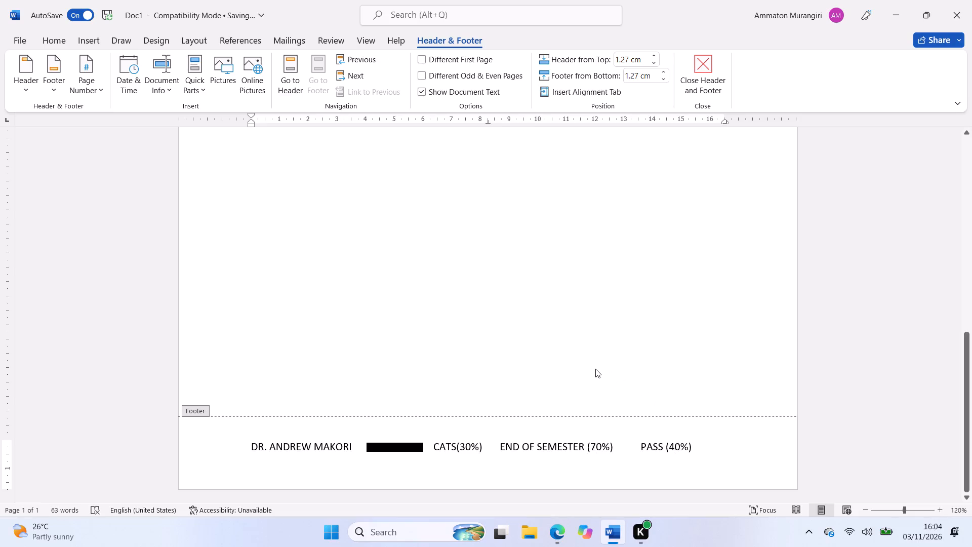
double_click(595, 369)
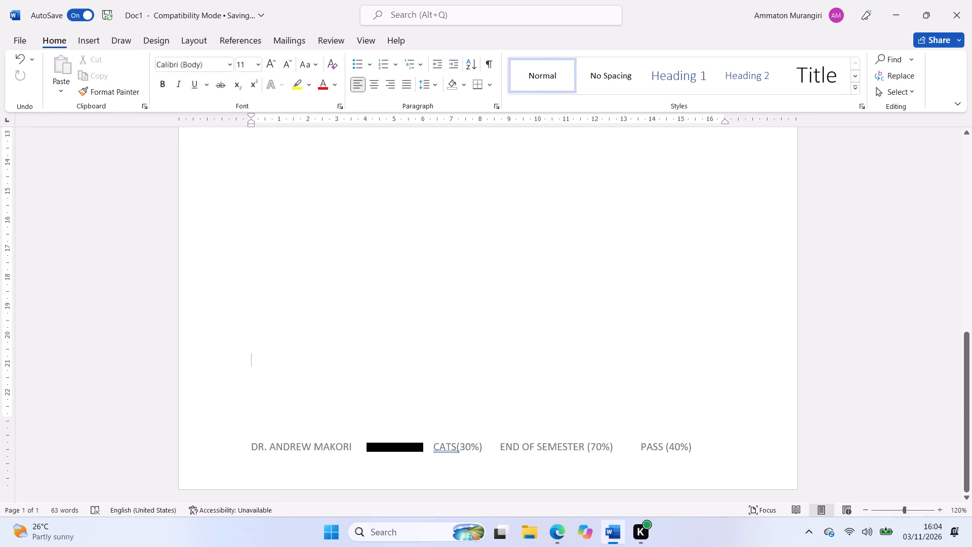
key("ctrl+s")
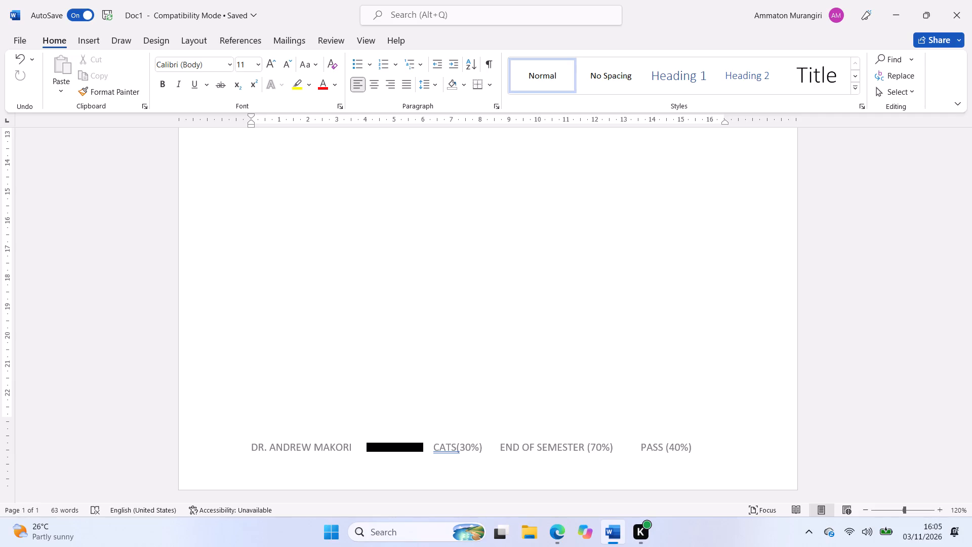
Correct the last course content bullet to read "Access and Equity Issues".
key("Up")
key("Up")
key("Up")
key("Up")
key("Up")
key("Up")
key("Up")
key("Up")
key("Up")
key("Up")
key("Up")
key("Up")
key("Up")
key("Up")
key("Up")
key("Up")
key("Up")
key("Up")
key("Up")
key("Up")
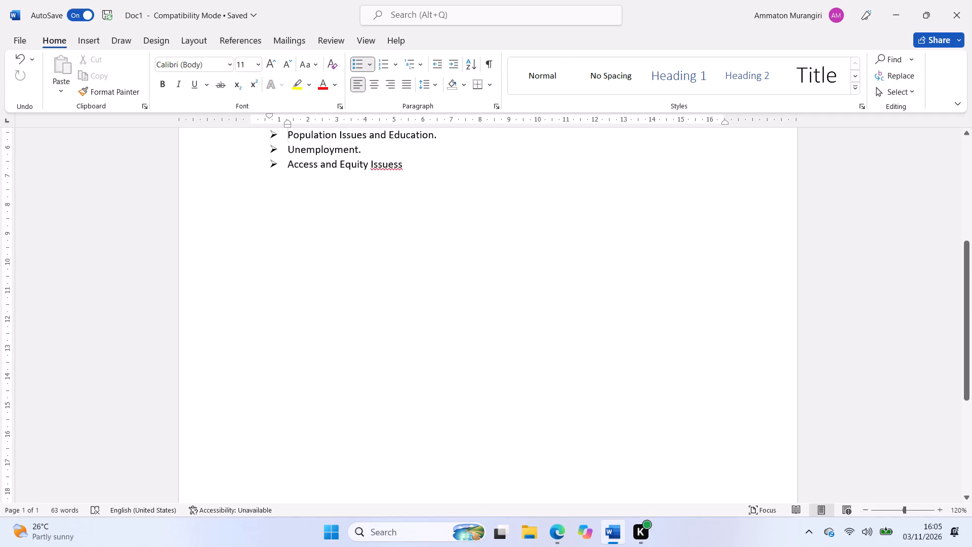
left_click(403, 164)
key("BackSpace")
Add two lines without bullets below the last course content item.
scroll(414, 97, "up", 2)
scroll(381, 219, "up", 4)
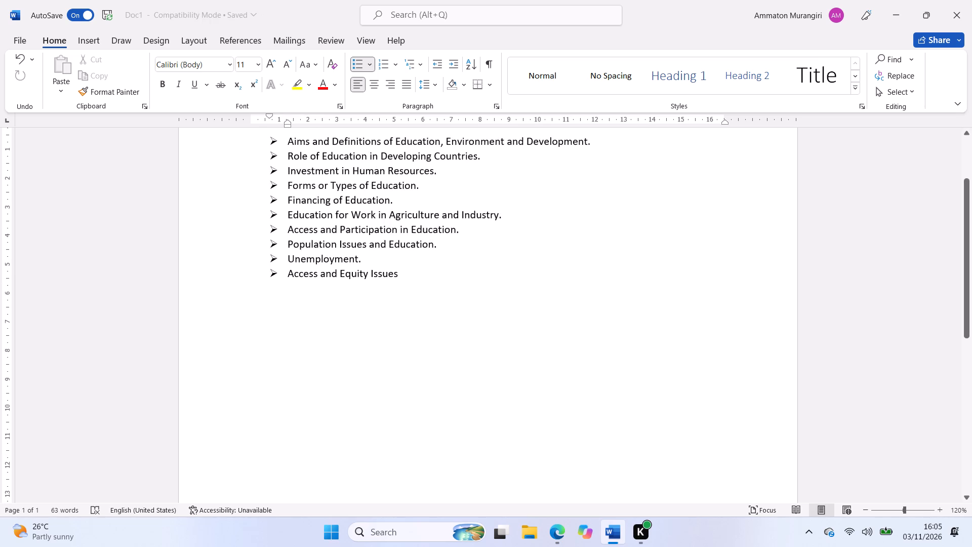
key("Return")
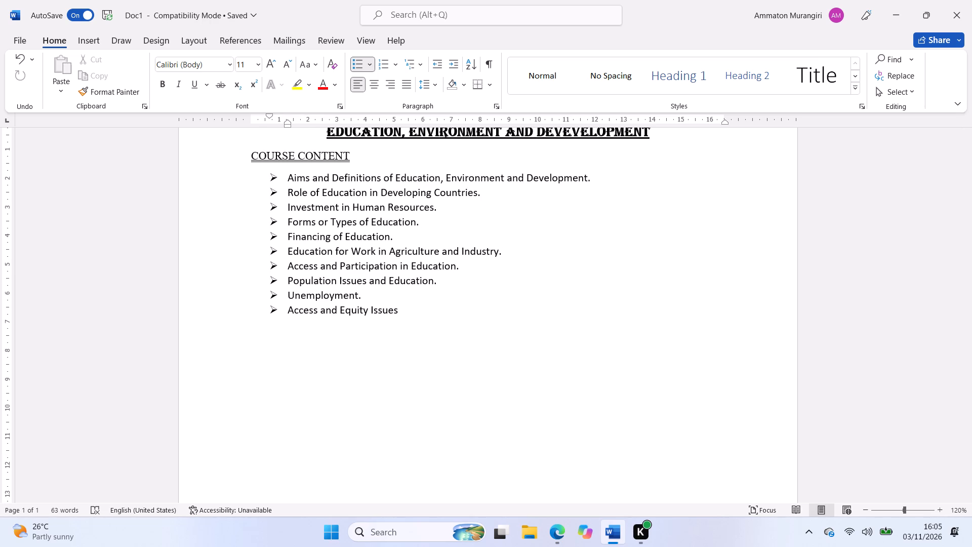
key("BackSpace")
key("Return")
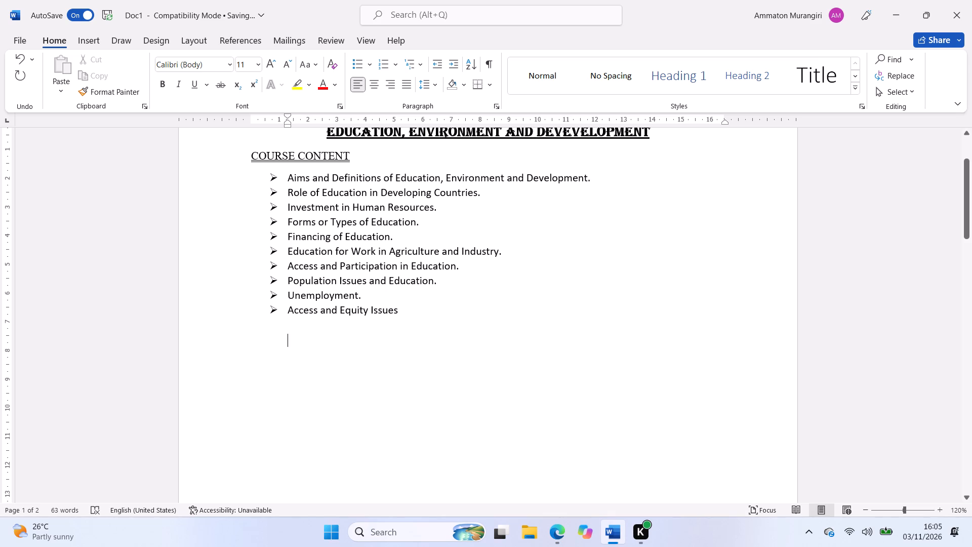
scroll(358, 449, "down", 6)
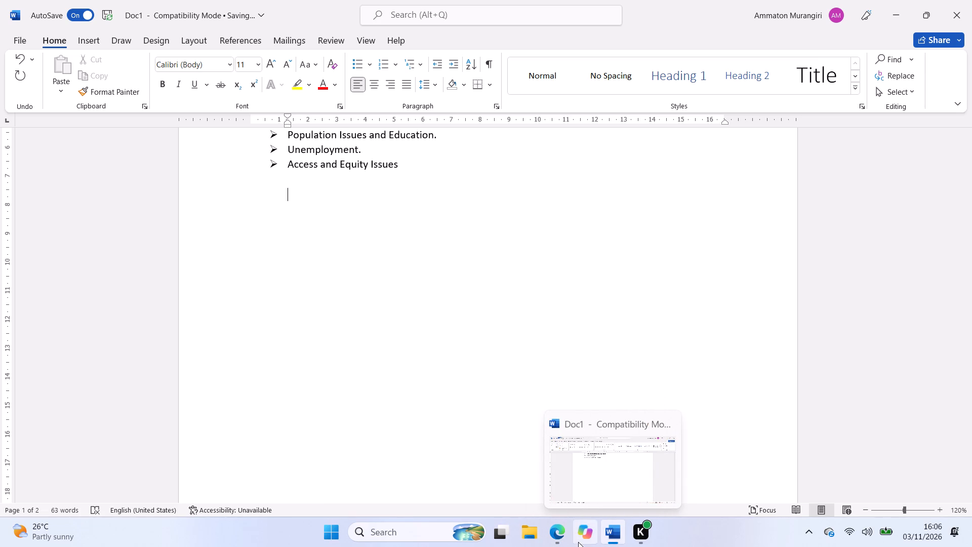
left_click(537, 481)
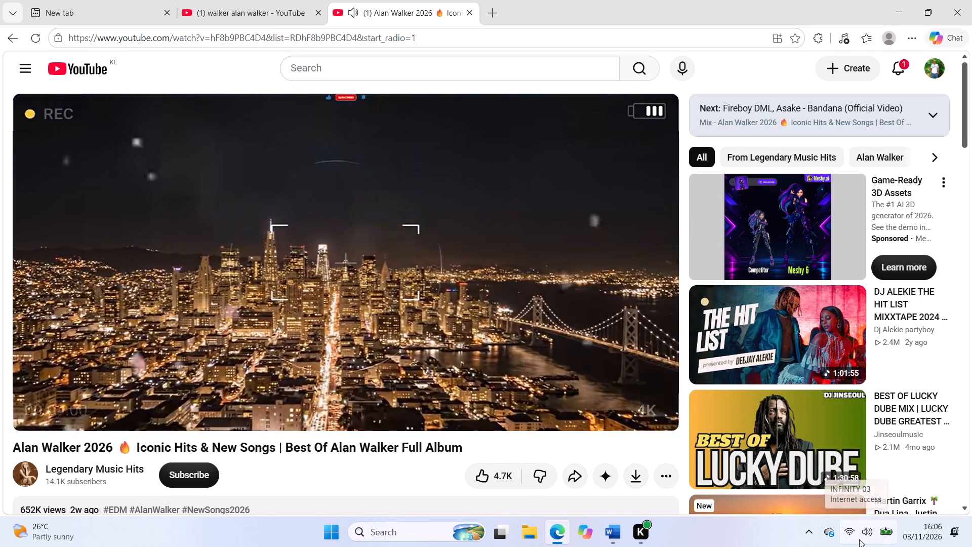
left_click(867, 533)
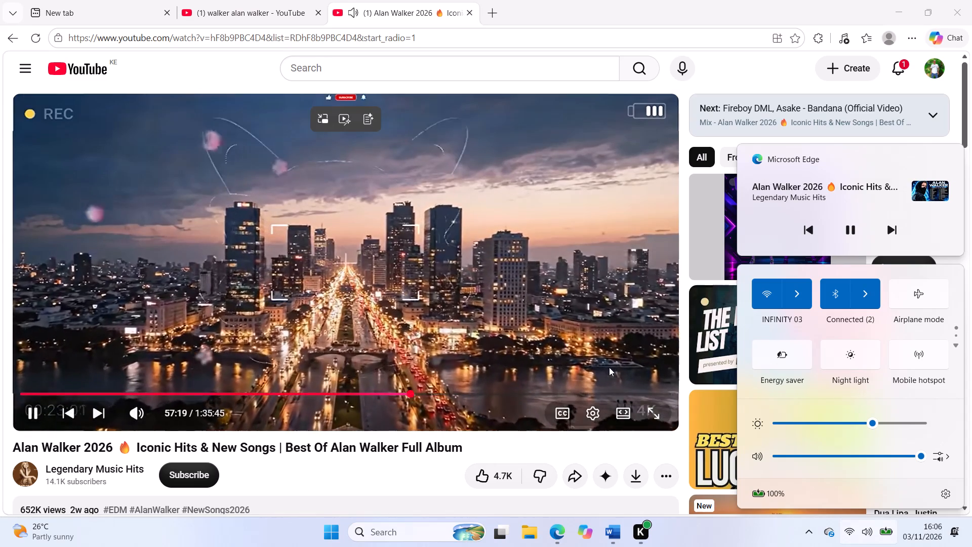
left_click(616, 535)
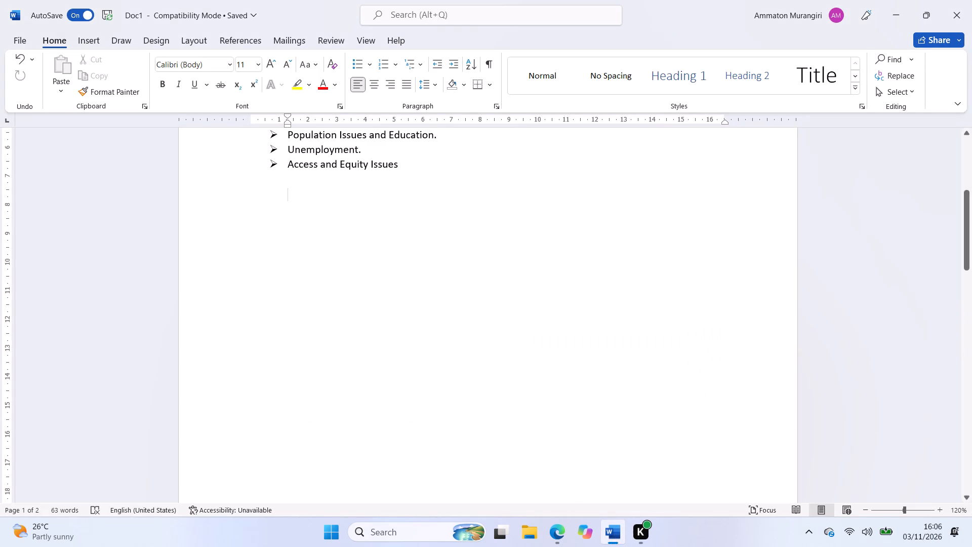
Enter the heading "MUT UNDERGRADUATE GRADING SYSTEM" below the course content list.
type("UT")
key("space")
type("UNDER")
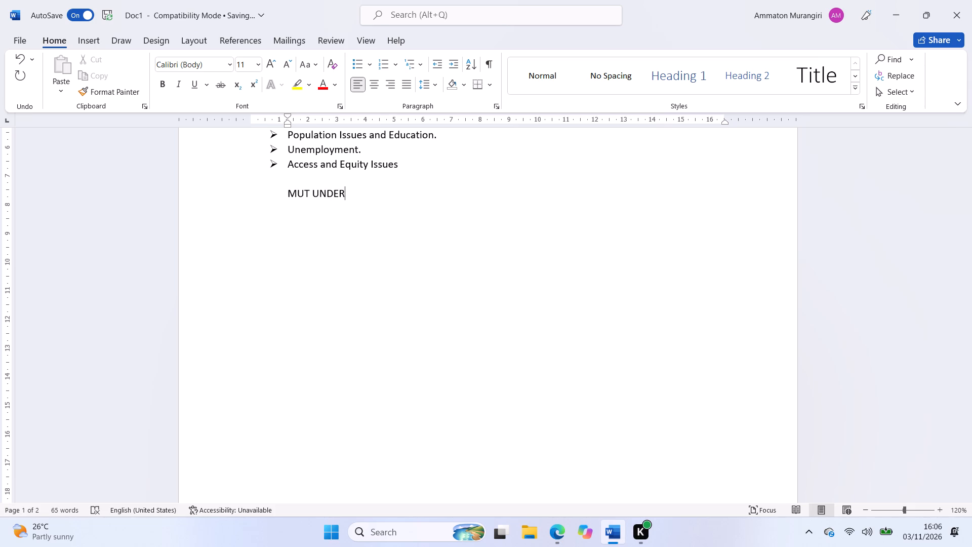
type("GRAU")
type("TE")
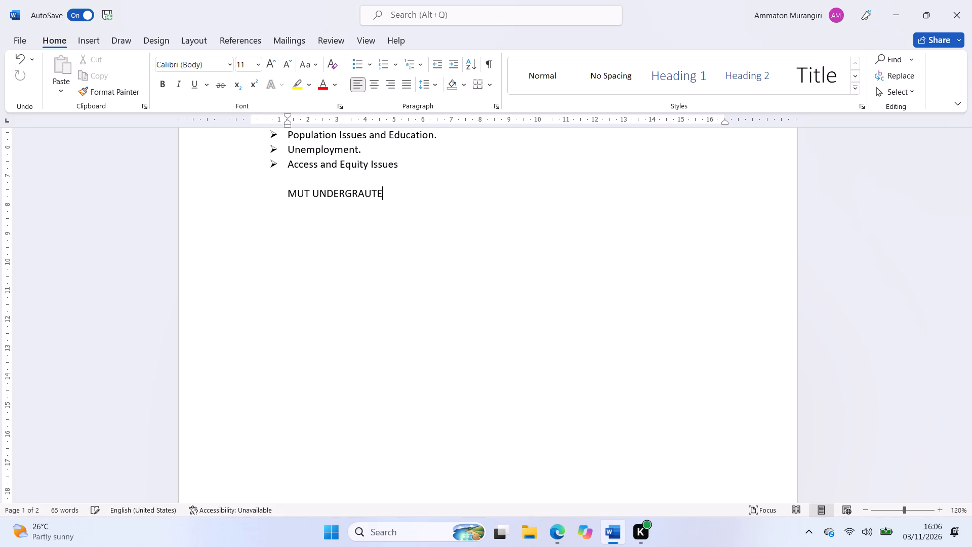
key("BackSpace")
key("BackSpace")
key("BackSpace")
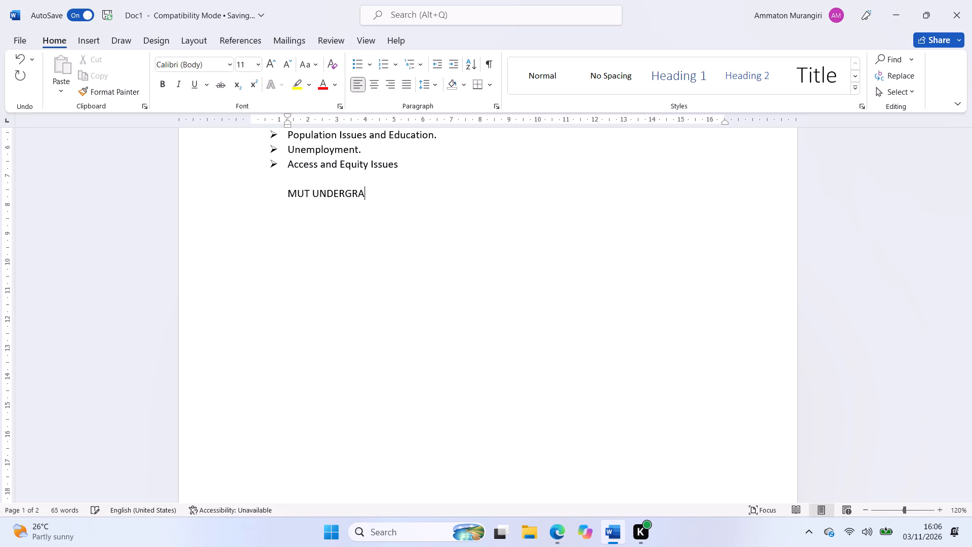
type("DUATE")
key("space")
type("GRADING")
key("space")
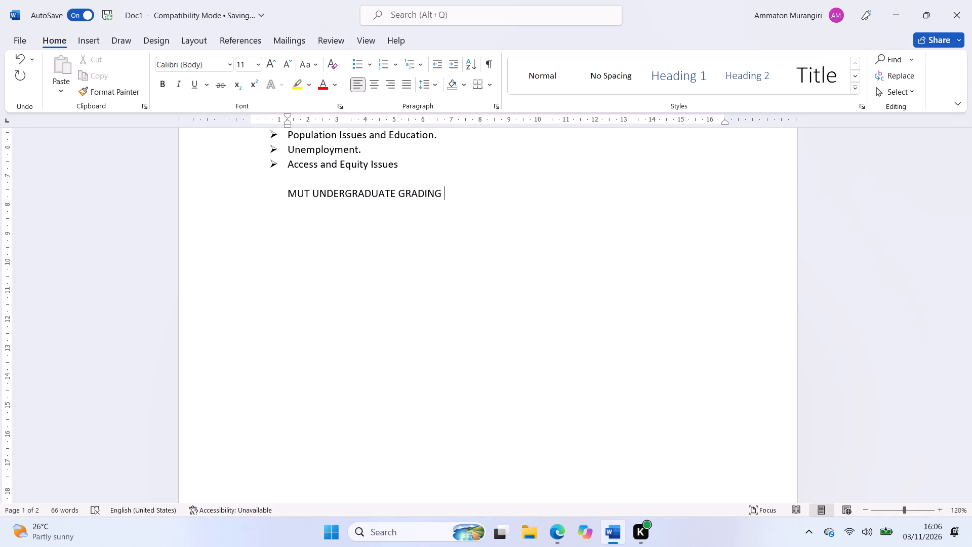
type("SYSTEM")
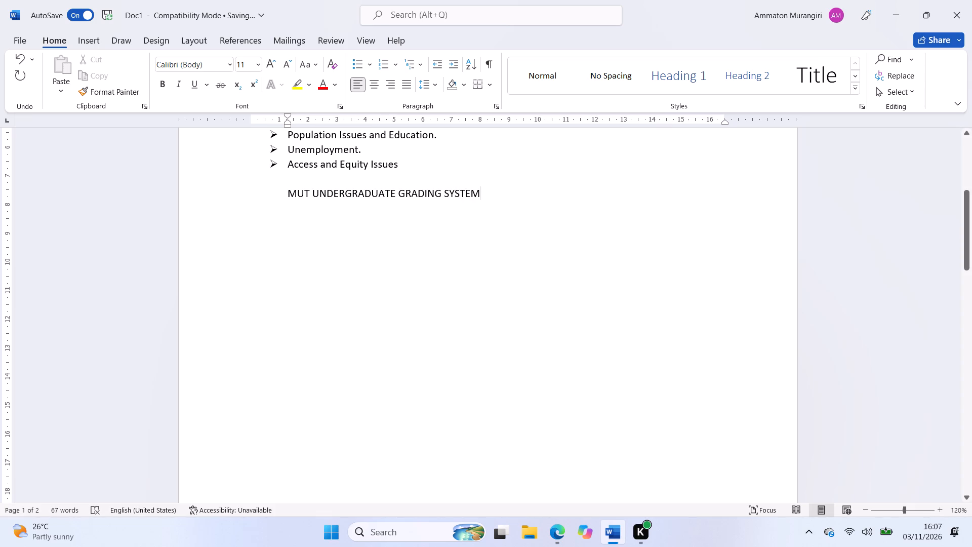
Format the whole "MUT UNDERGRADUATE GRADING SYSTEM" heading with a thick underline and bold.
left_click(480, 192)
left_click_drag(480, 192, 388, 194)
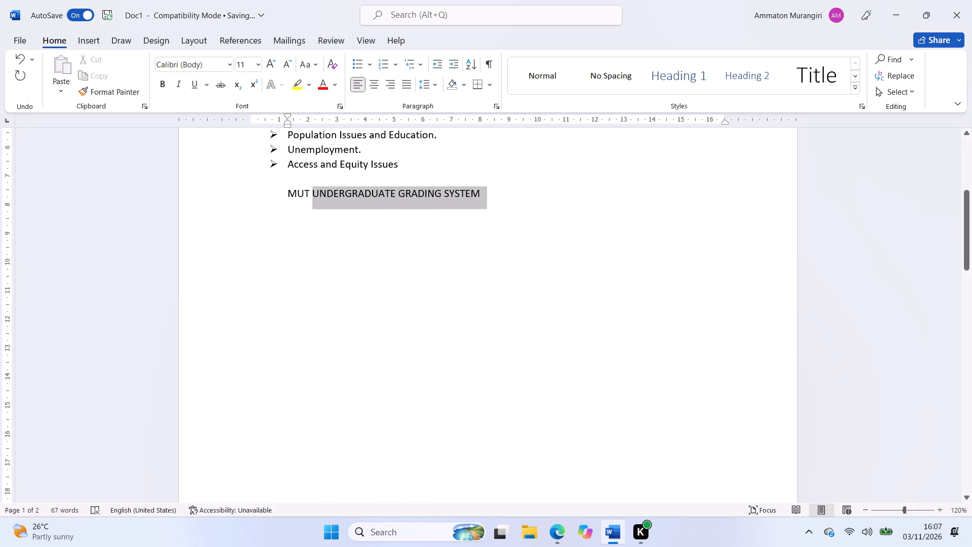
left_click_drag(388, 194, 293, 194)
left_click(206, 84)
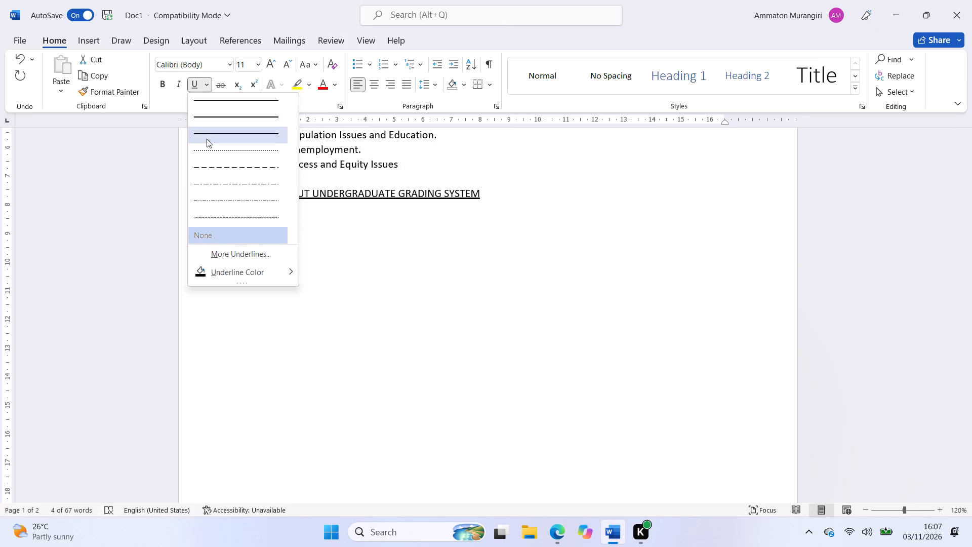
left_click(207, 138)
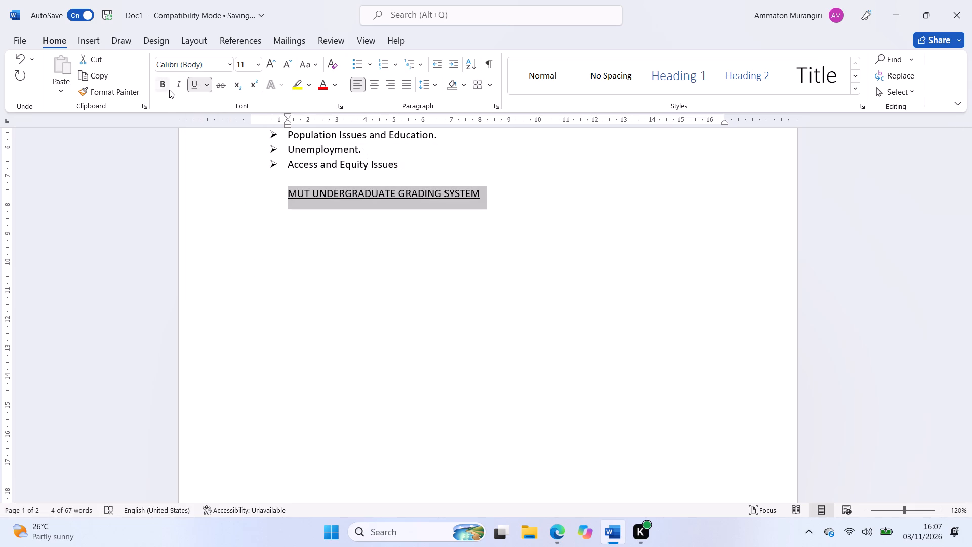
left_click(169, 90)
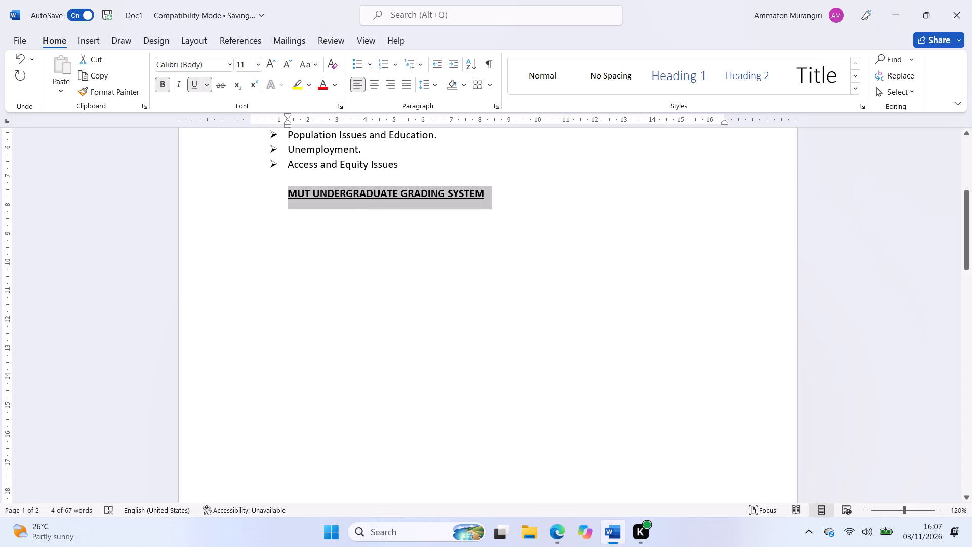
Change the font of the "MUT UNDERGRADUATE GRADING SYSTEM" heading to Times New Roman.
double_click(230, 69)
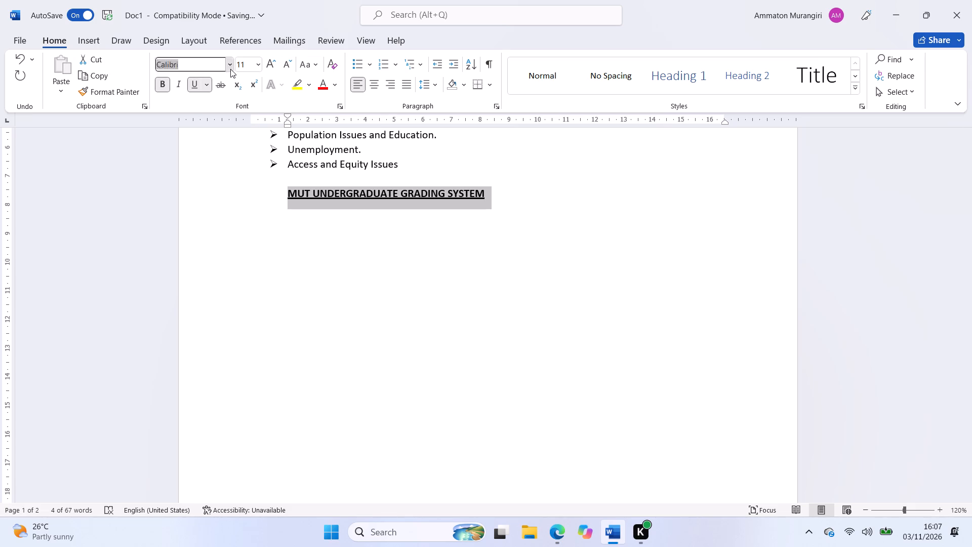
left_click(229, 69)
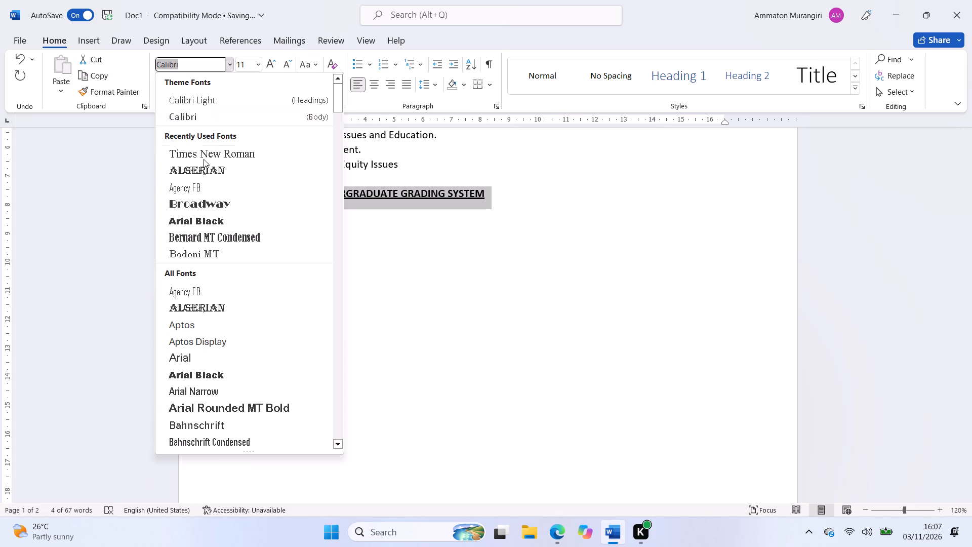
double_click(202, 154)
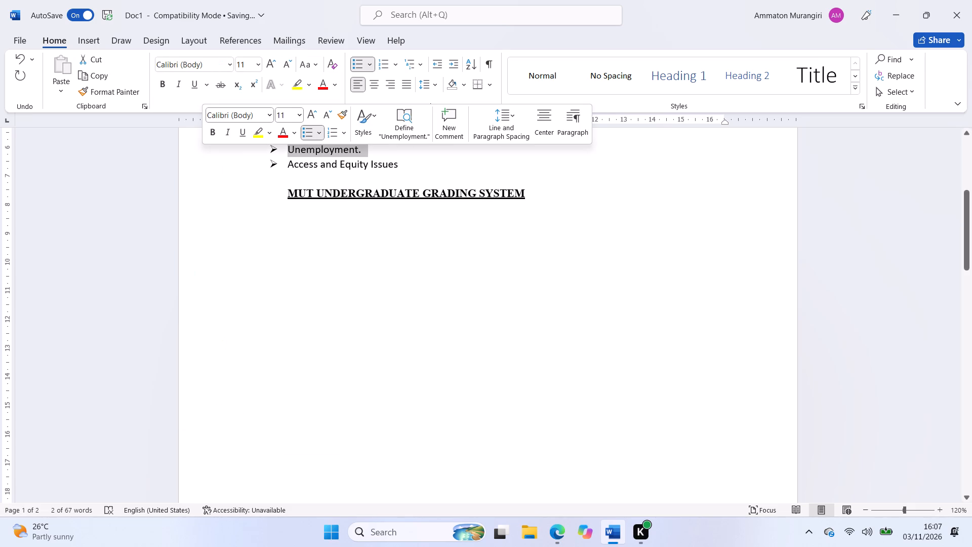
Start a round-bulleted list on the empty line below the grading system heading.
left_click(567, 218)
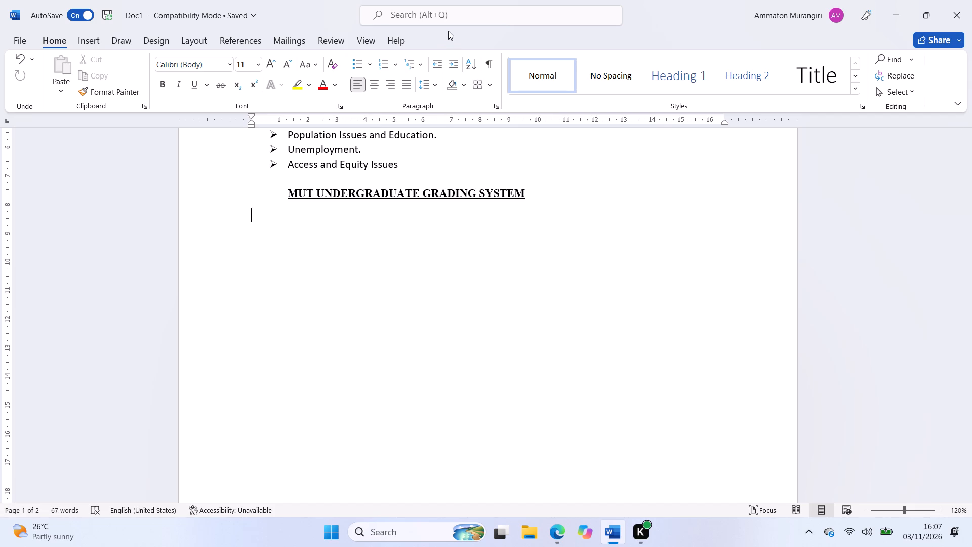
left_click(374, 68)
left_click(404, 169)
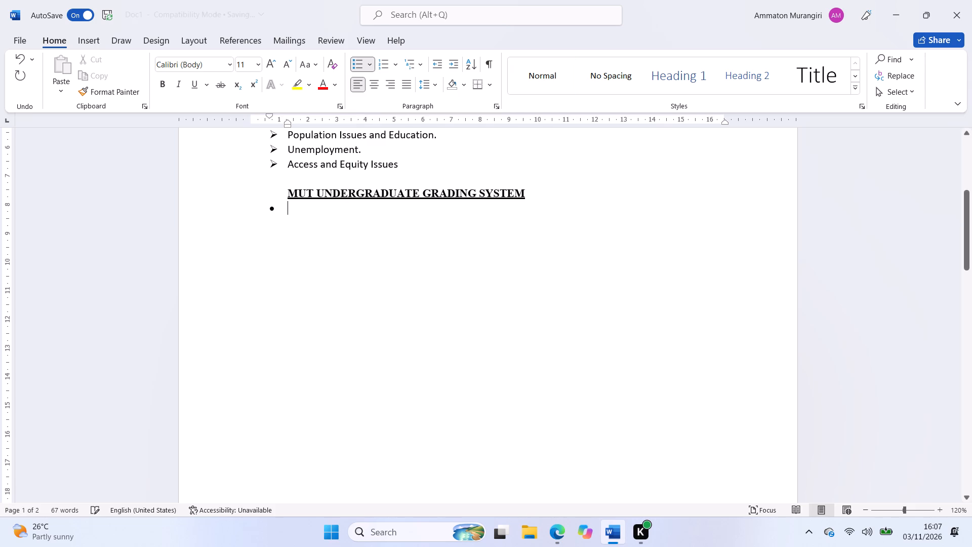
Enter the first grade's label and range in the bullet as "A(70% to 100%):".
key("a")
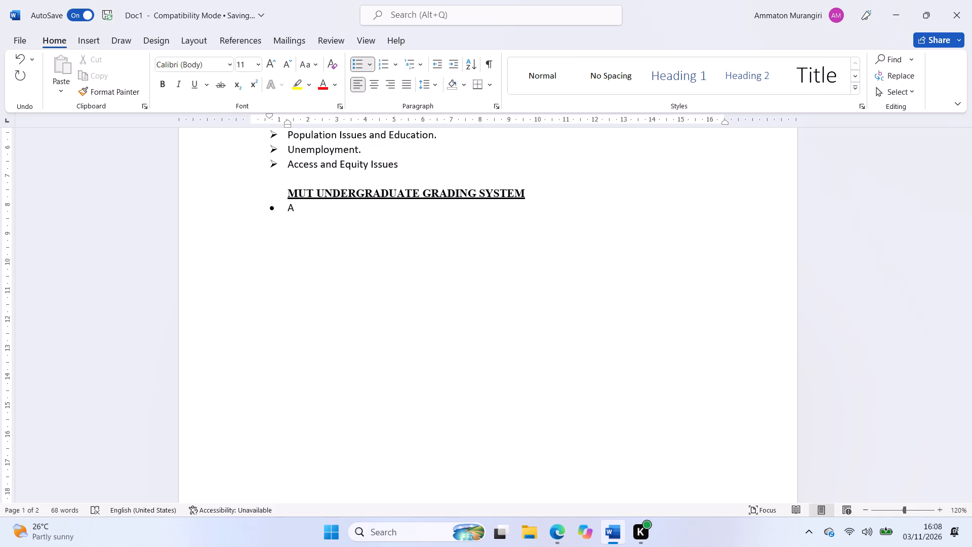
key("shift+parenleft")
type("70")
key("shift+percent")
key("minus")
key("shift+underscore")
key("BackSpace")
key("BackSpace")
key("space")
type("T")
key("BackSpace")
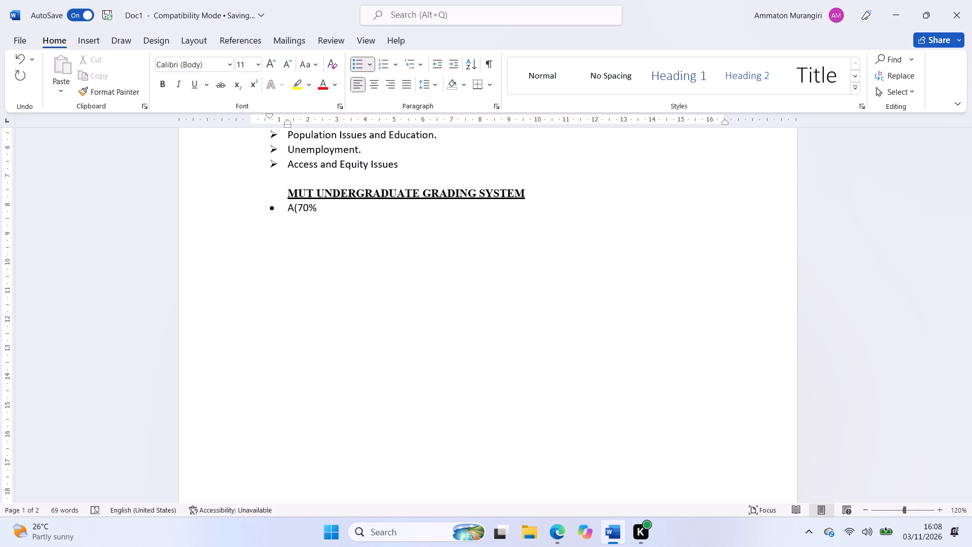
type("to")
key("space")
type("100")
key("shift+percent")
key("shift+parenright")
key("shift+colon")
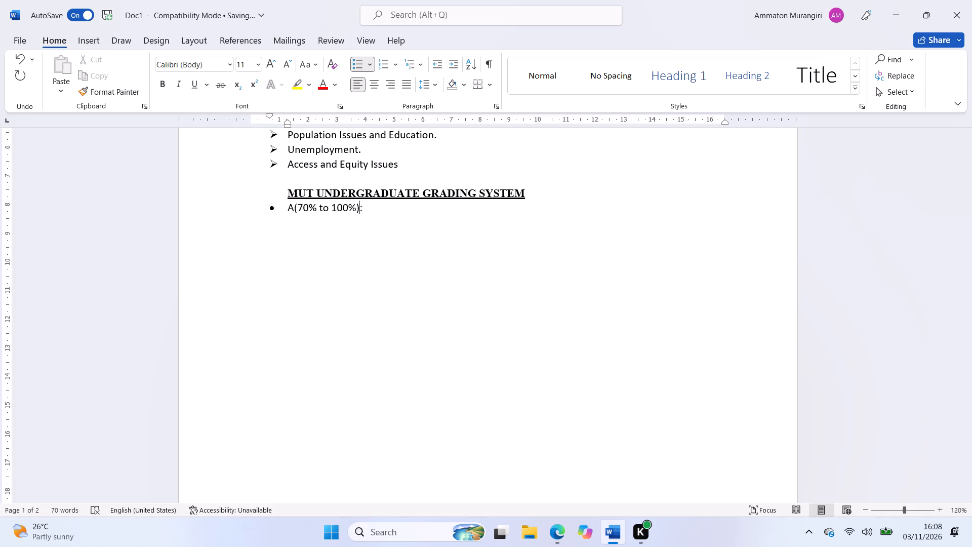
key("space")
Complete the grade A bullet with the capitalised description "Excellent" and add a new bullet below it.
type("exc")
key("BackSpace")
key("BackSpace")
key("BackSpace")
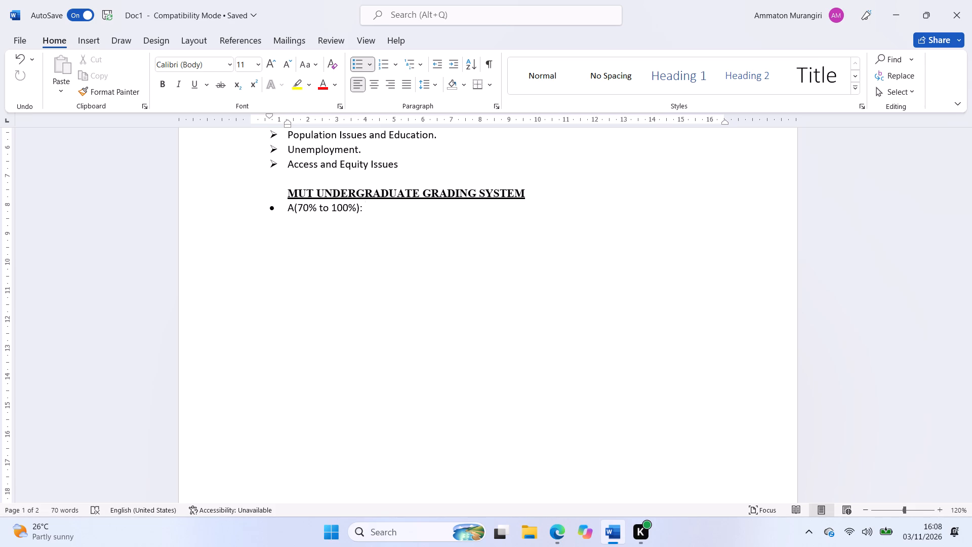
key("shift+e")
type("xcell")
type("ent")
key("Return")
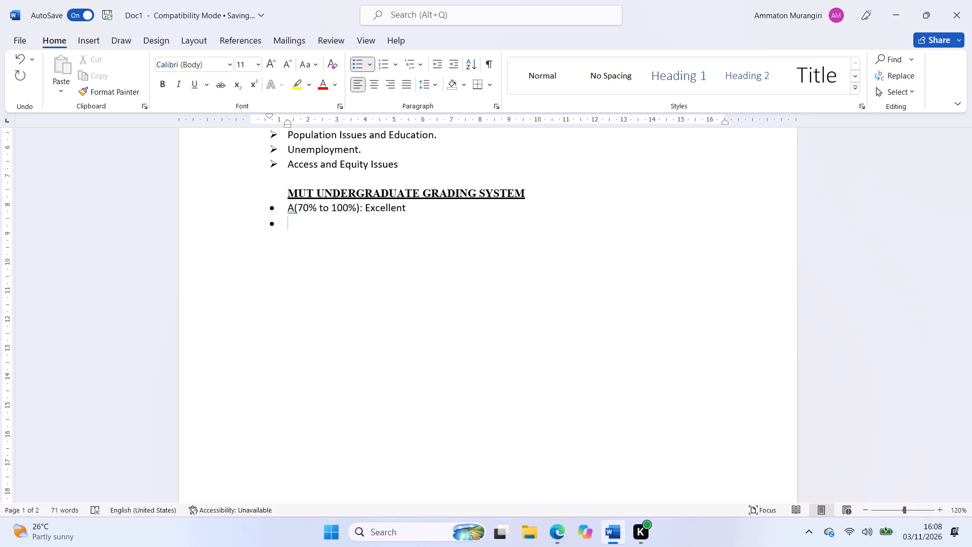
Insert a space between the letter A and the opening bracket in the first grade bullet.
left_click(295, 208)
key("space")
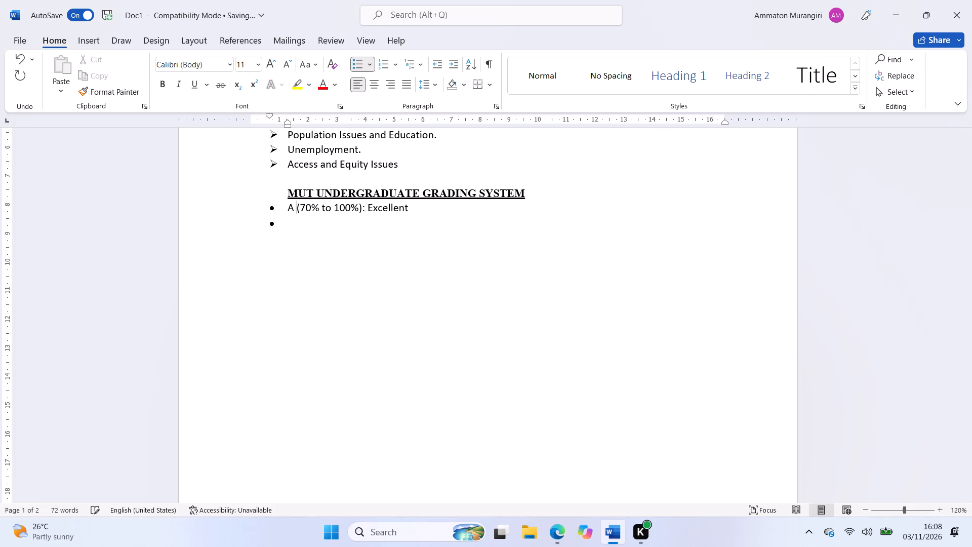
Begin the second grade bullet with the text "B (60".
left_click(285, 224)
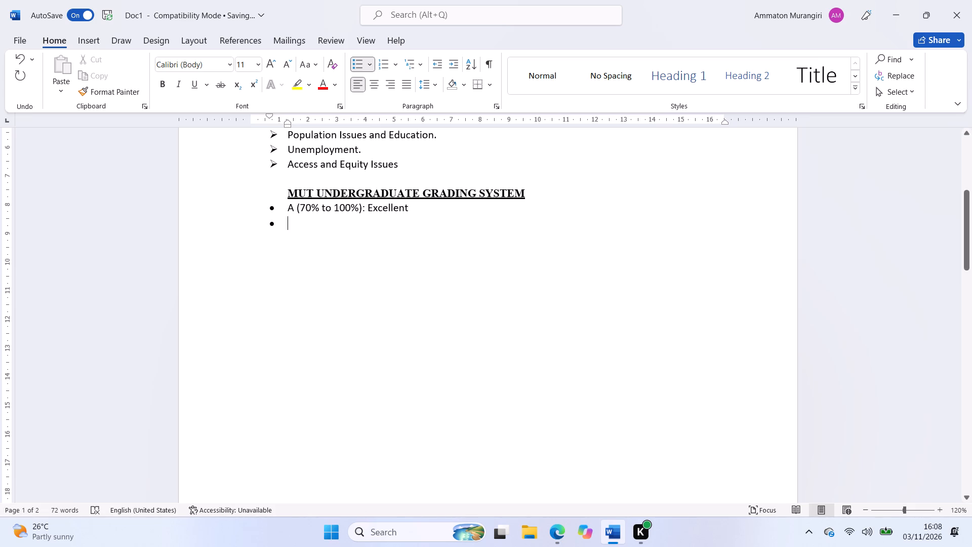
key("shift+b")
key("space")
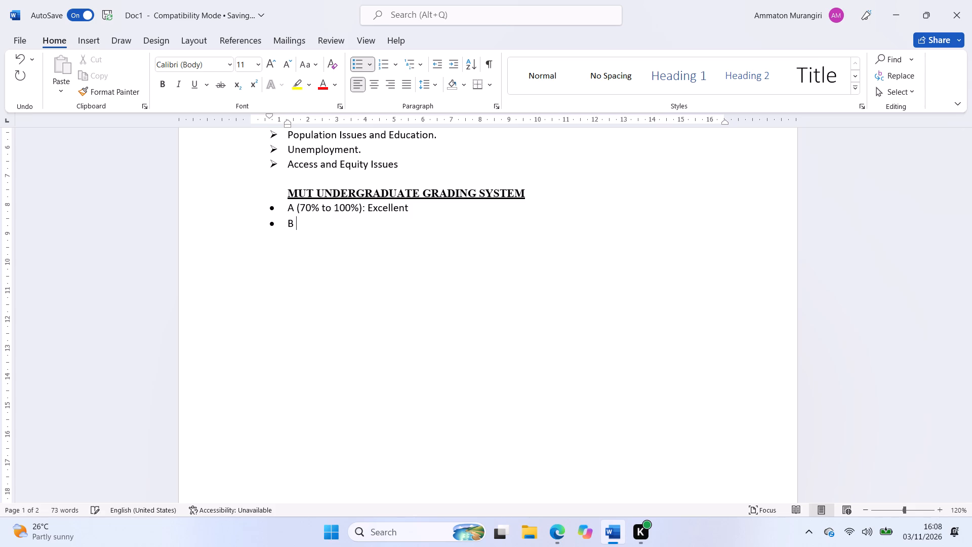
key("shift+parenleft")
type("60")
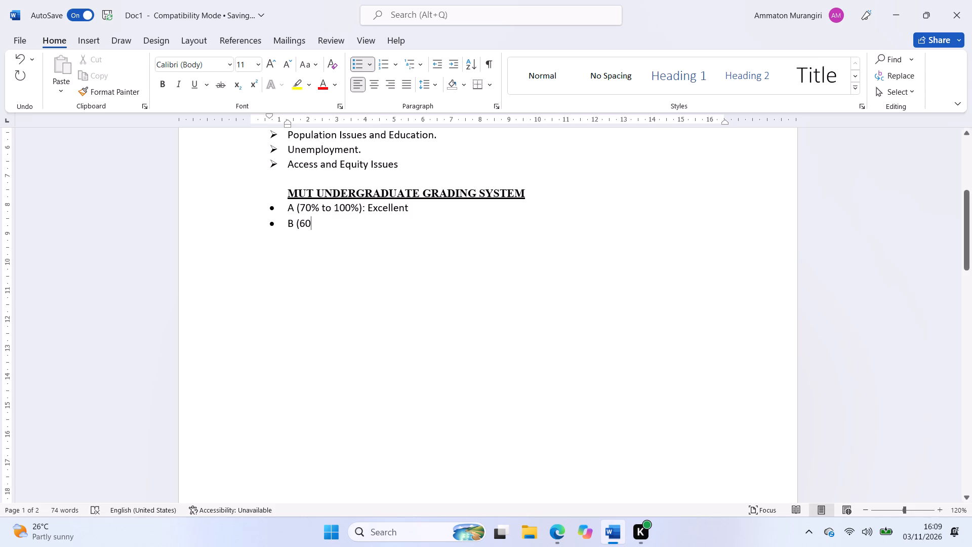
Change the lower limit of the grade A range to 70.0%.
left_click(312, 210)
key("period")
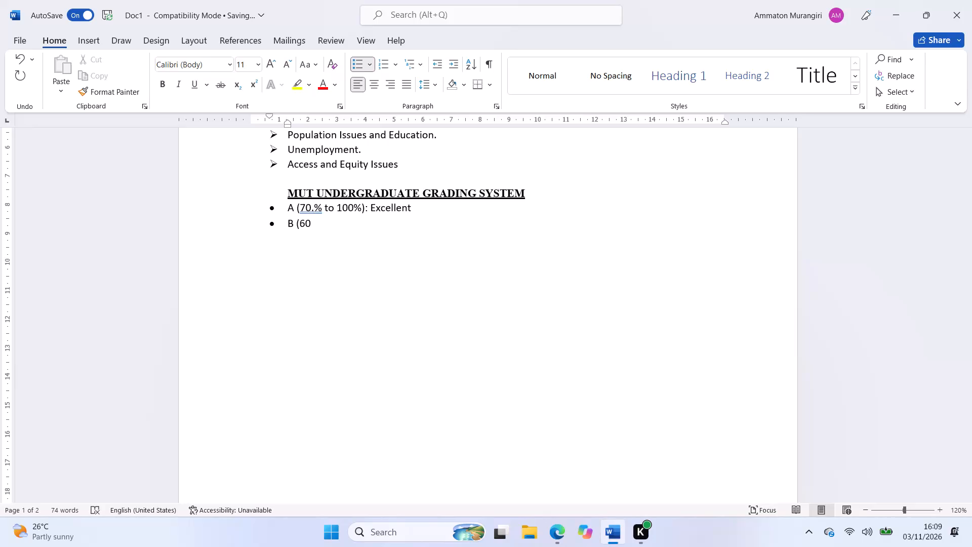
key("0")
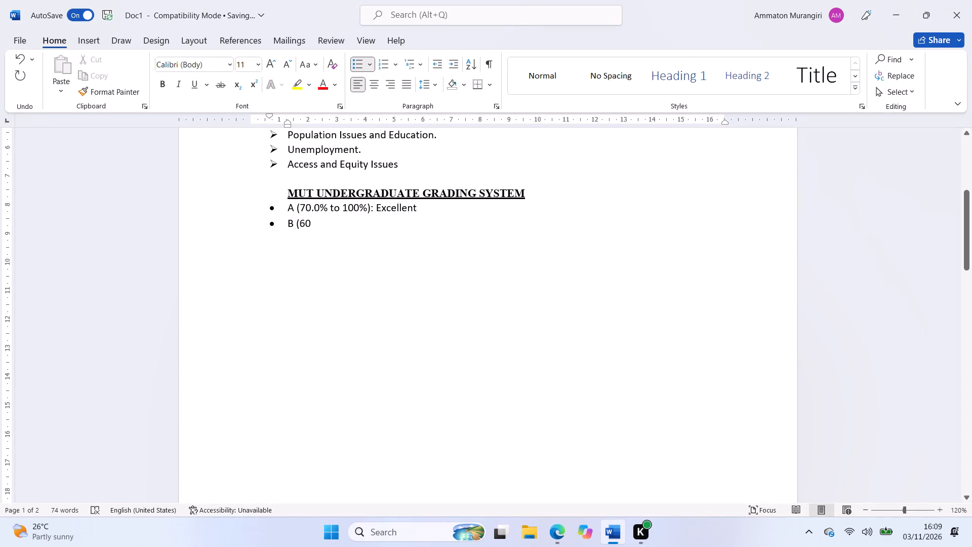
left_click(358, 209)
Complete the grade B bullet so it reads "B (60.0% to 69.9%): Good" and add a new bullet below it.
left_click(314, 228)
type(".0")
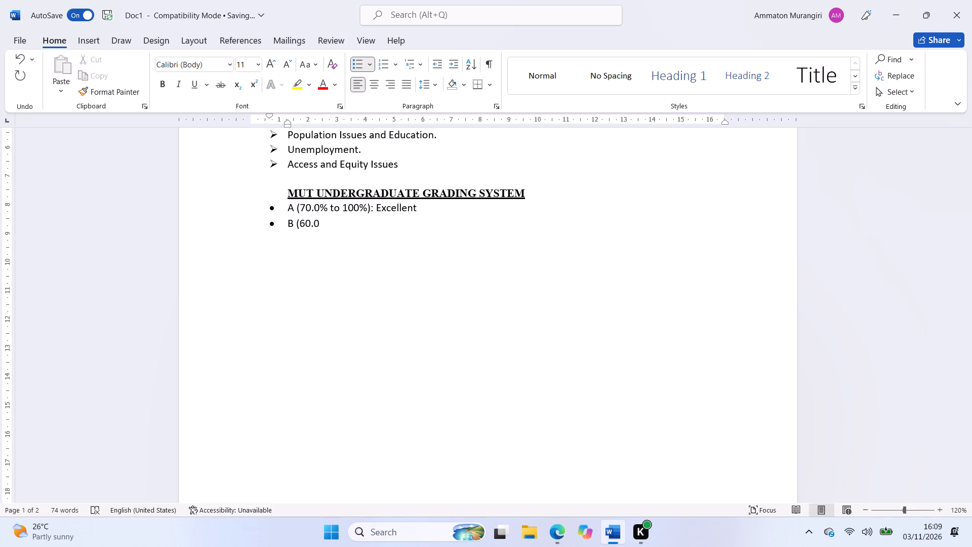
key("shift+percent")
key("space")
type("to")
key("space")
type("69")
type(".9")
key("shift+percent")
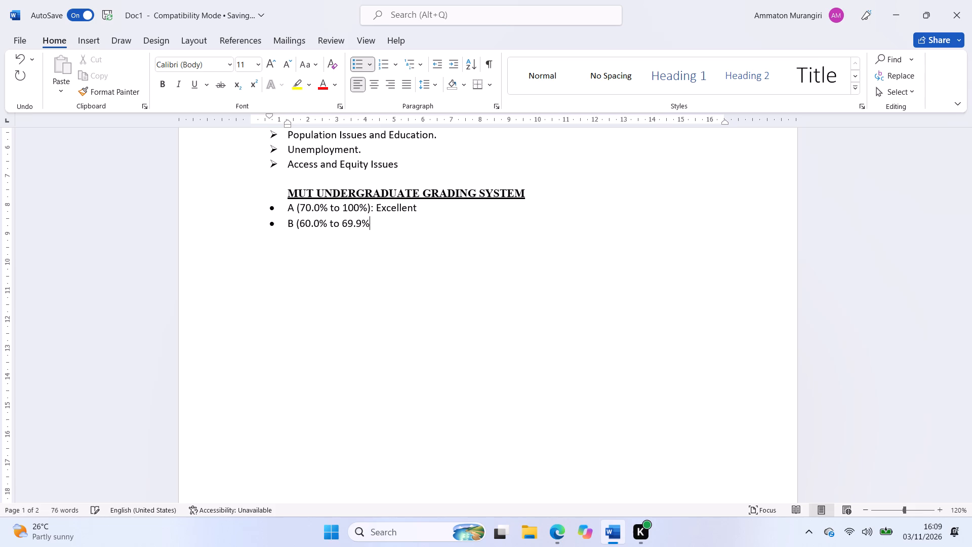
key("shift+parenright")
key("shift+colon")
key("space")
key("shift+g")
type("ood")
key("Return")
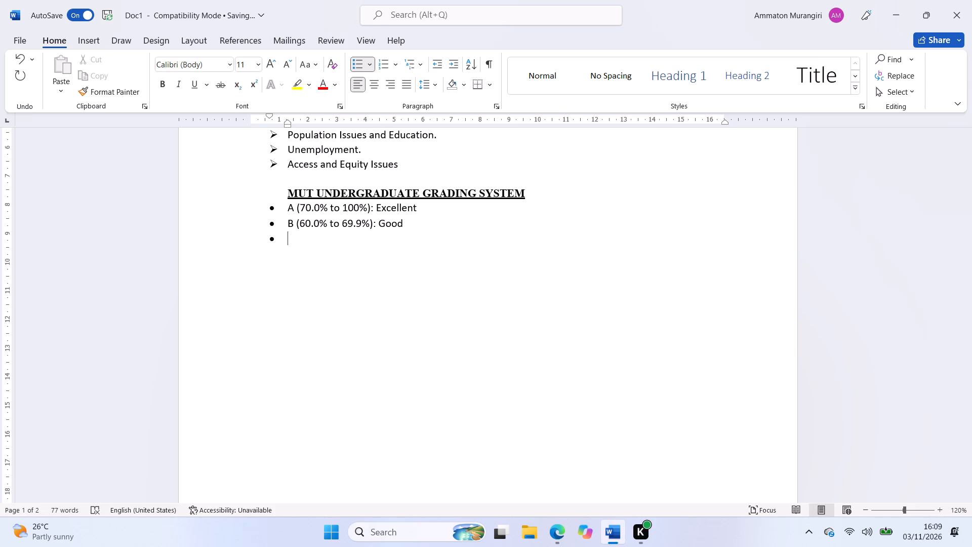
Write the third grade bullet as "C (50.0% to 59.9%): Satisfactory" and add a new bullet below it.
key("shift+c")
key("space")
key("shift+parenleft")
type("50")
type(".0")
key("space")
key("BackSpace")
type("%")
key("space")
type("to")
key("space")
type("59")
type(".9")
key("shift+percent")
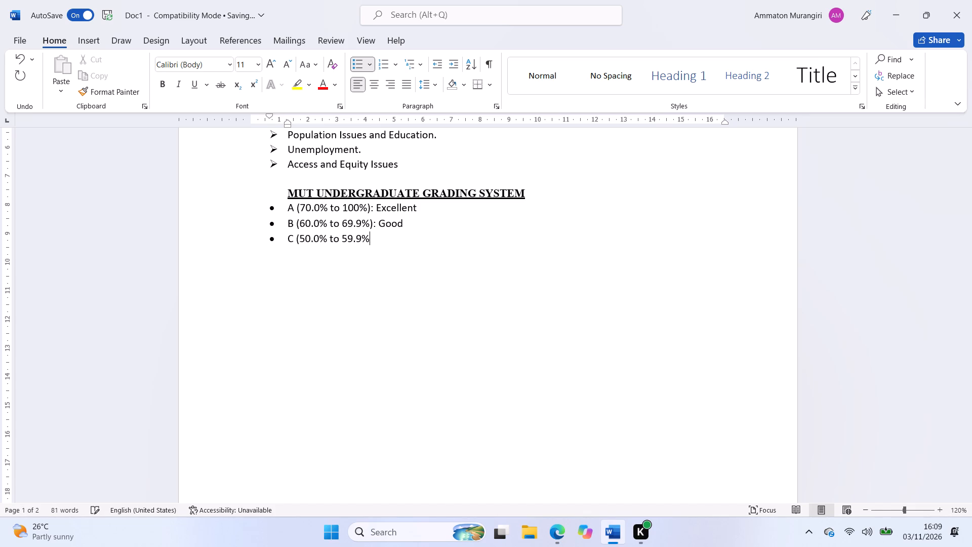
key("shift+parenright")
type(":")
key("space")
type("Satis")
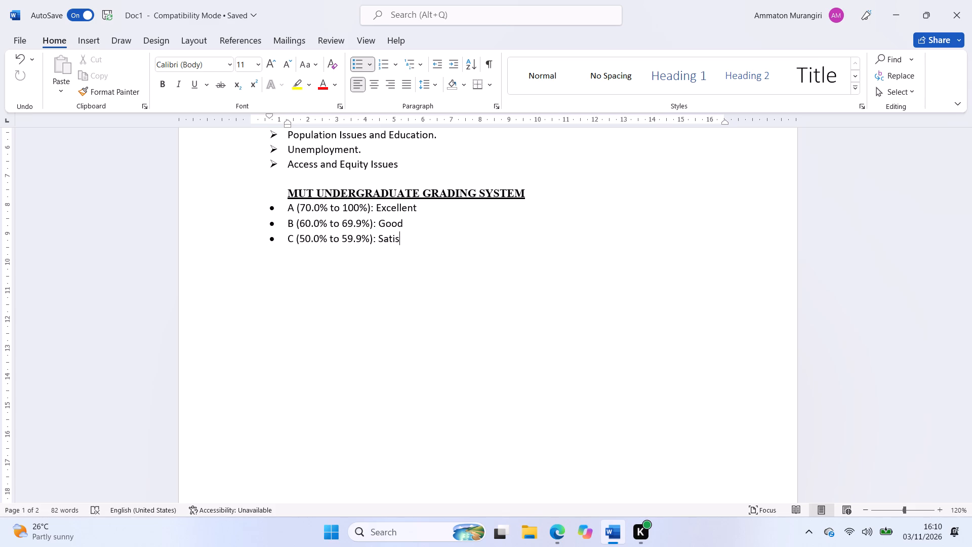
type("factory")
key("Return")
Write the fourth grade bullet as "D (40.0% to 49.9%): Pass" and add a new bullet below it.
key("shift+d")
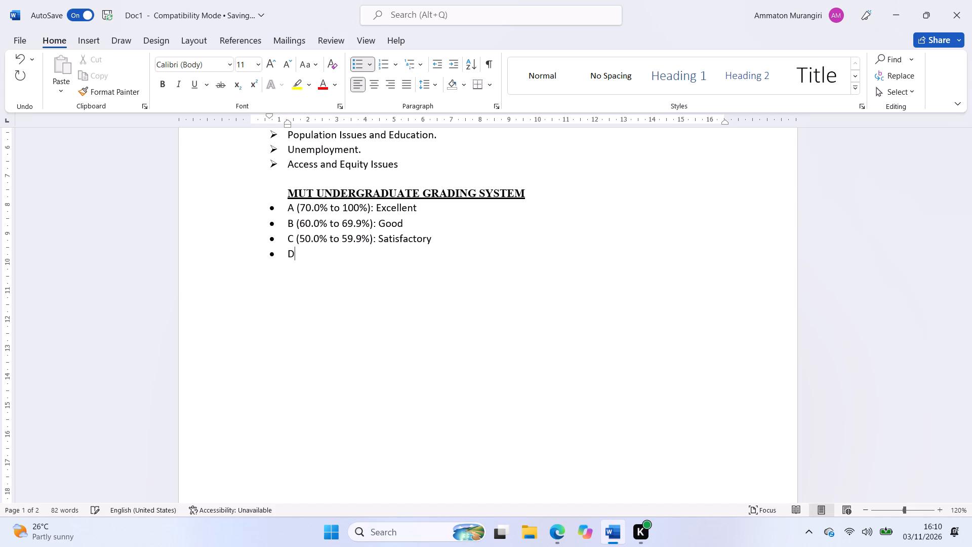
key("space")
type("(")
type("40.0")
key("shift+percent")
key("space")
type("to")
key("space")
type("49.9")
key("shift+percent")
key("shift+parenright")
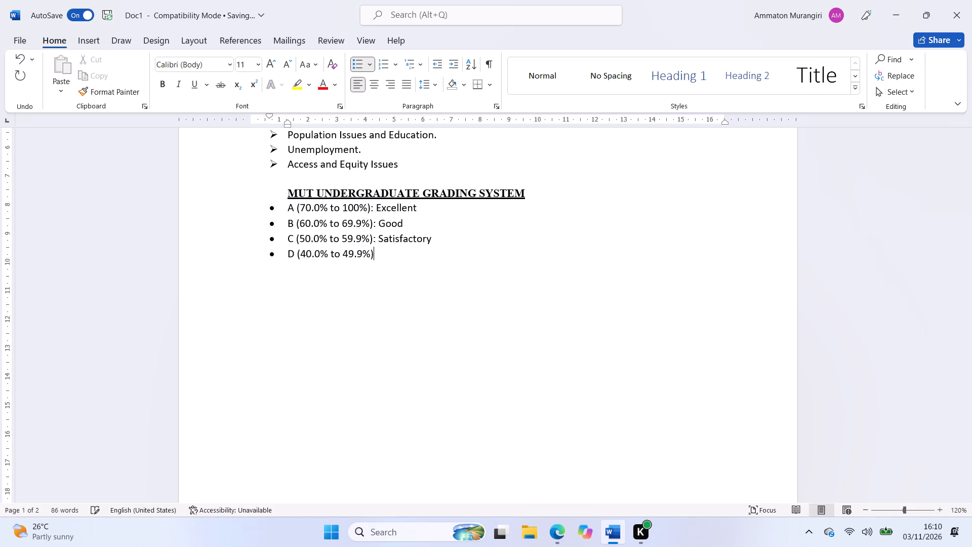
key("shift+colon")
key("space")
type("Pass")
key("Return")
Write the fifth grade bullet as "E (0.0% to 39.9%): Fail".
key("shift+e")
key("space")
key("shift+parenleft")
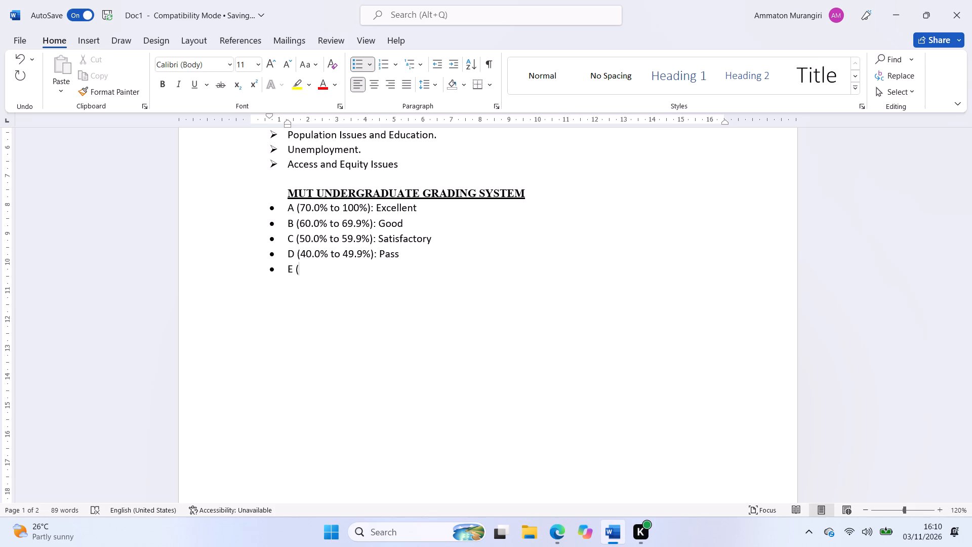
type("0.0")
type("%")
key("space")
type("to")
key("space")
type("39")
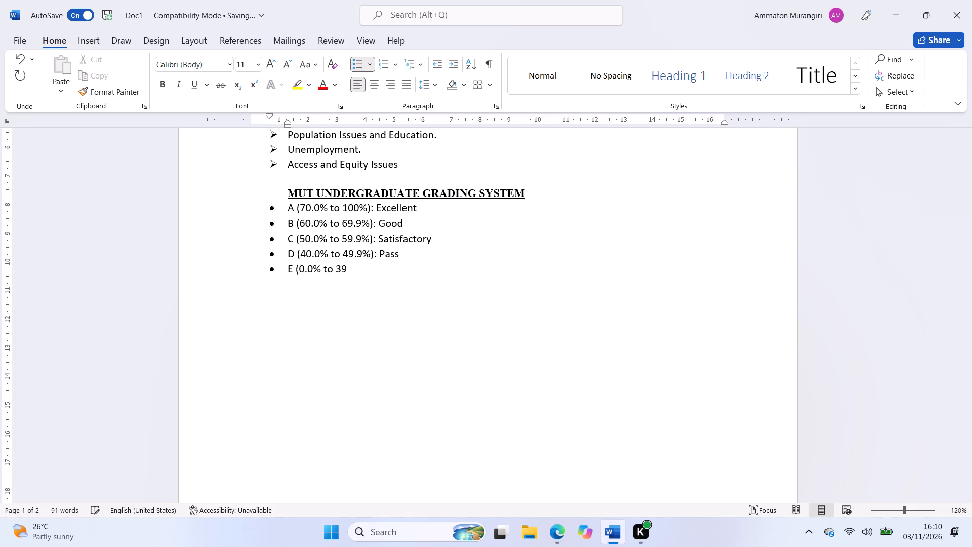
type(".9")
key("shift+percent")
type(")")
key("space")
key("BackSpace")
type(":")
key("space")
type("Fail")
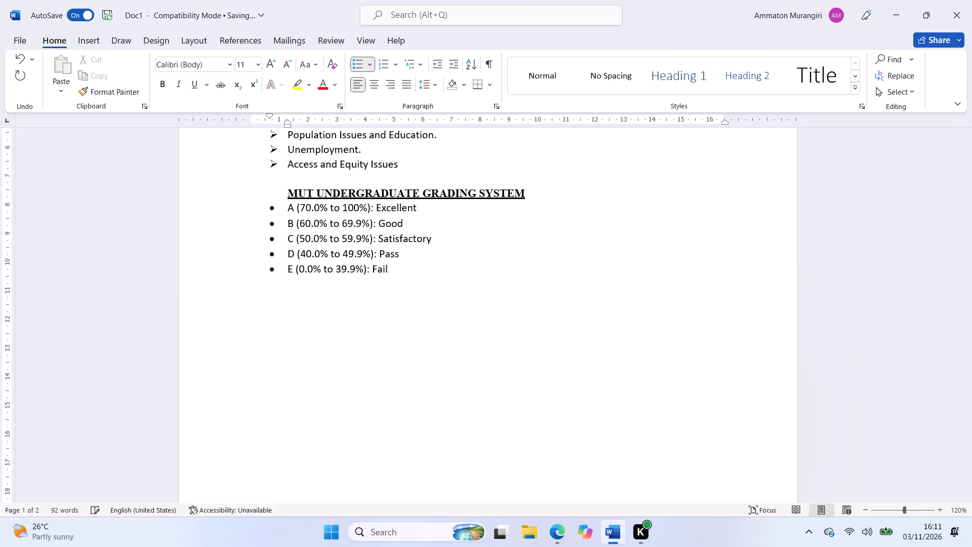
Append the note "(Requires a retake)" to the grade E bullet, separated from "Fail" by a space.
key("shift+parenleft")
type("rea")
key("BackSpace")
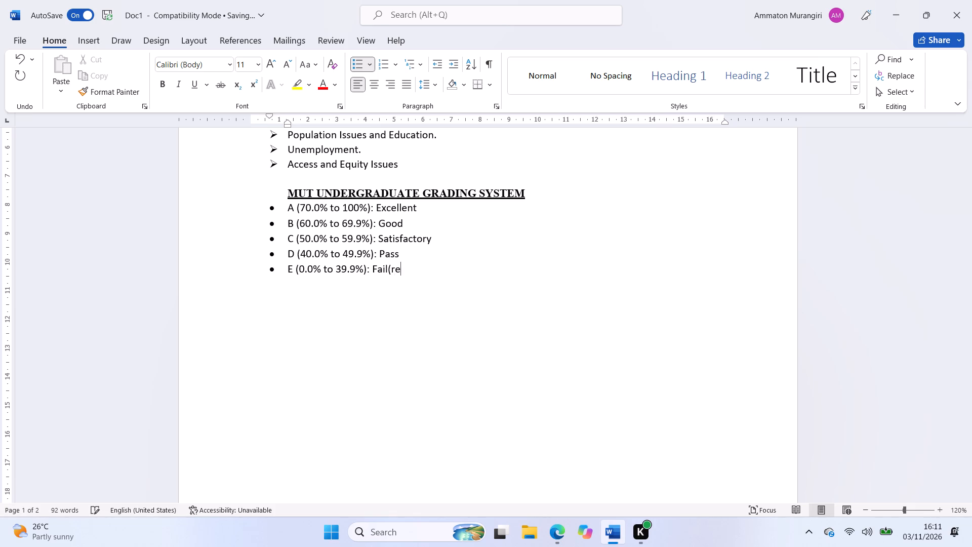
key("BackSpace")
key("BackSpace")
type("Re")
type("quires")
key("space")
type("a")
key("space")
type("re")
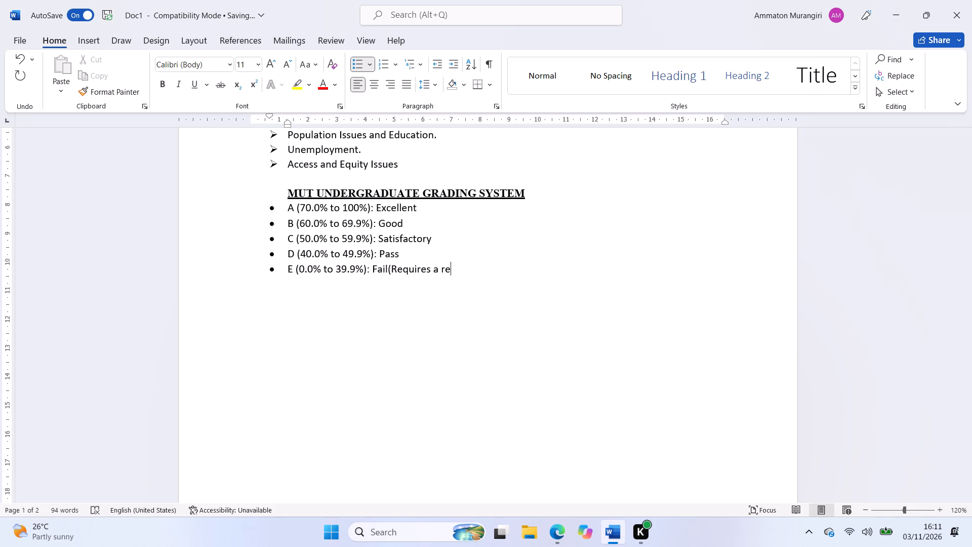
type("take")
key("shift+parenright")
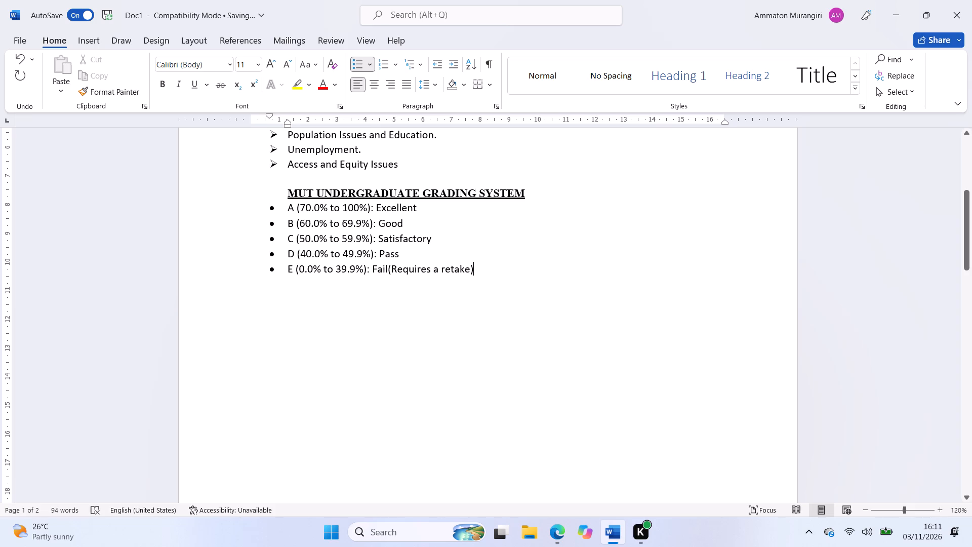
left_click(389, 270)
key("space")
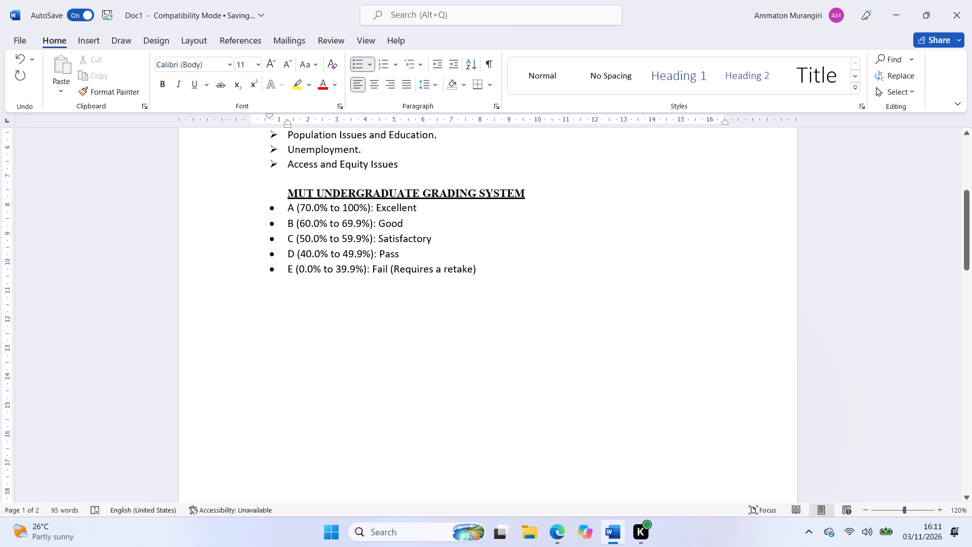
Below the grade list, leave a blank unbulleted line and write the heading "KEY RESULTS SLIP CODES".
left_click(484, 271)
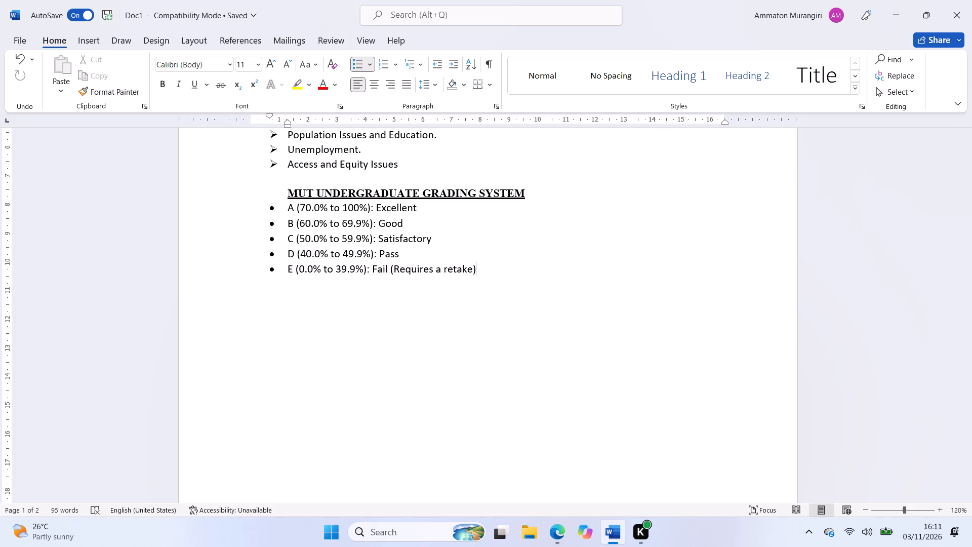
key("Return")
key("BackSpace")
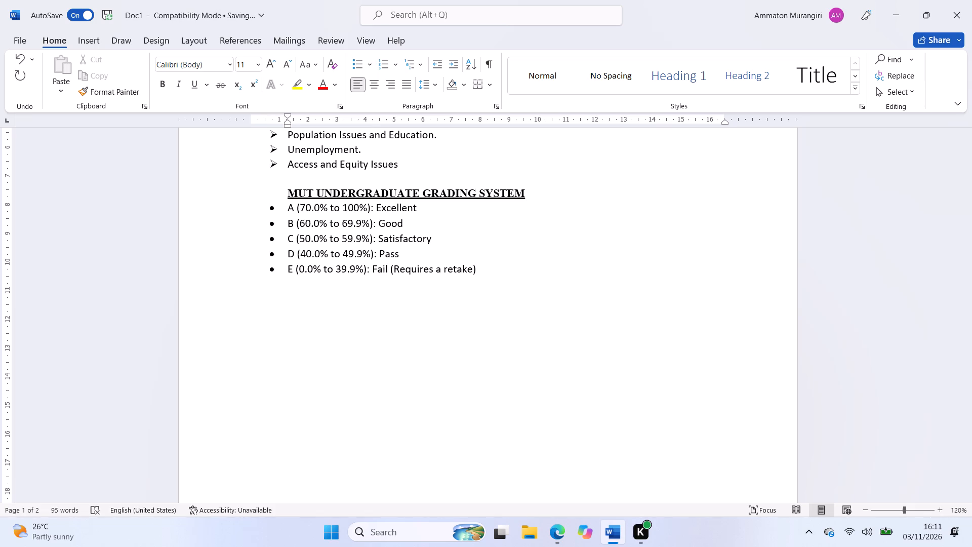
key("Return")
key("shift+k")
type("EY")
key("space")
type("RESULTS")
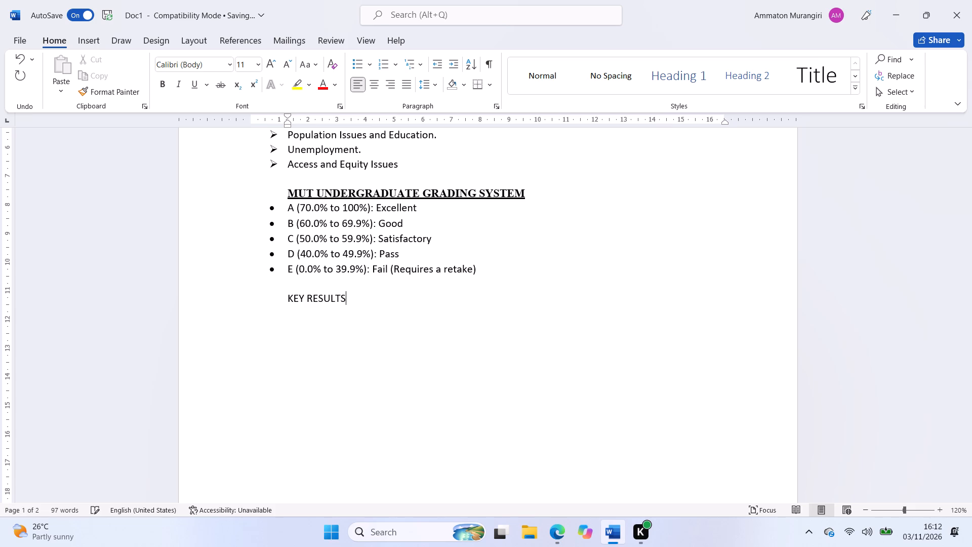
key("space")
type("SLIP")
key("space")
type("CO")
type("DES")
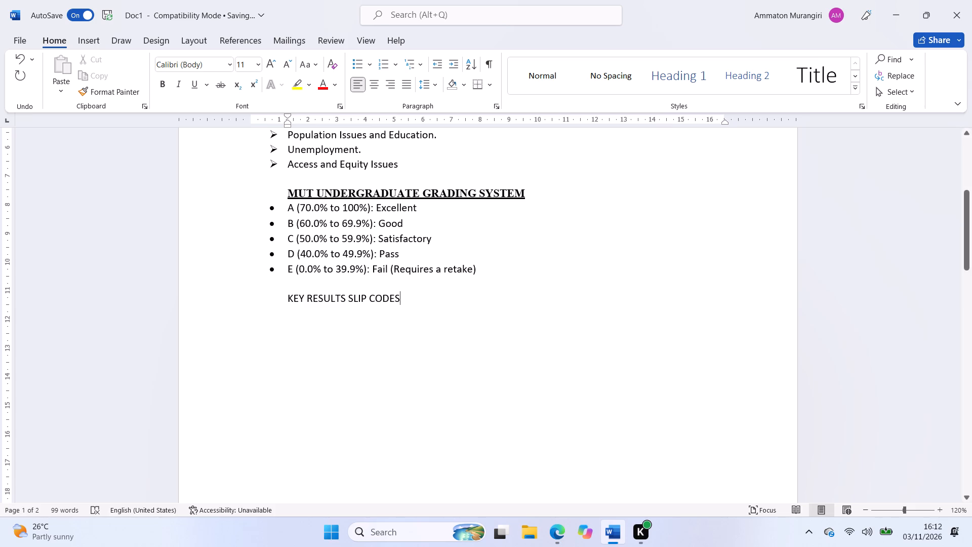
Format the heading "KEY RESULTS SLIP CODES" in Times New Roman, underlined and bold.
left_click_drag(399, 298, 294, 308)
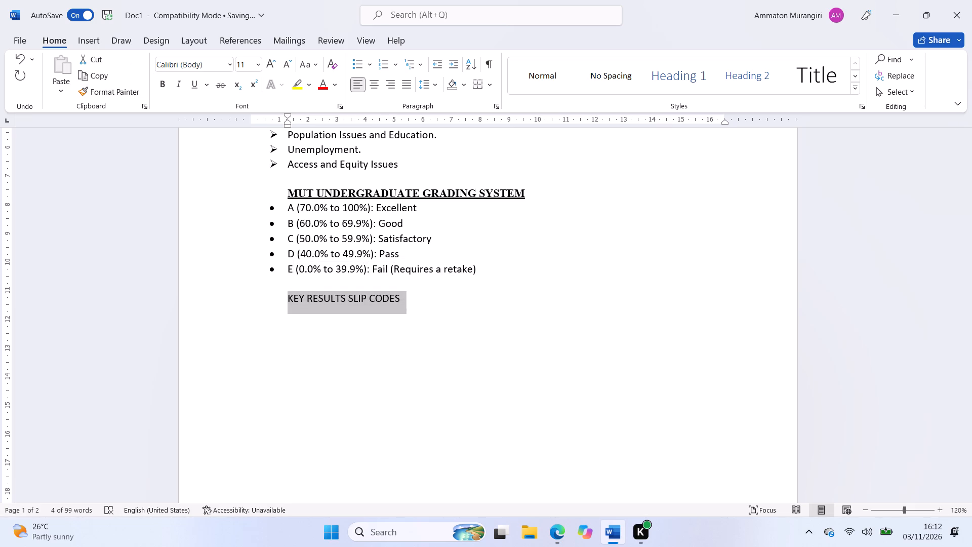
left_click(229, 66)
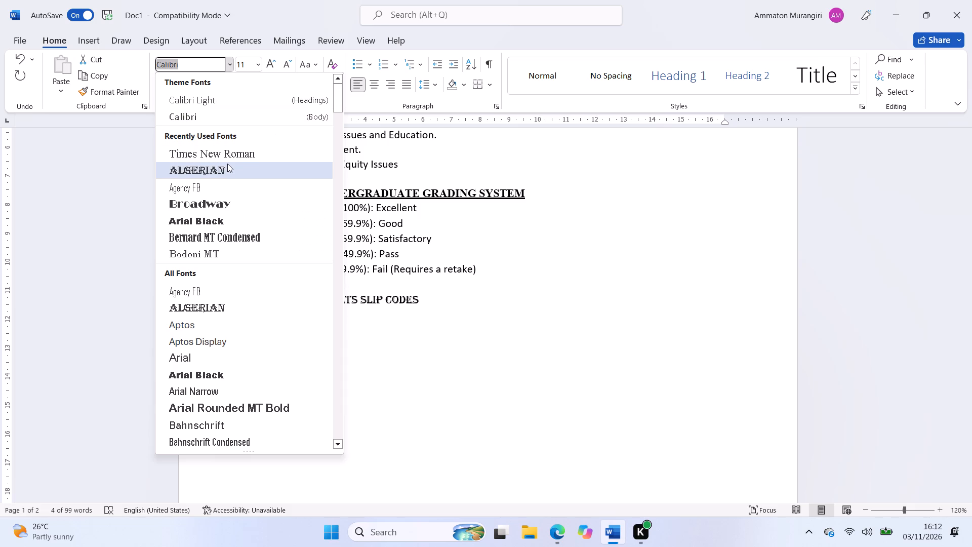
left_click(227, 161)
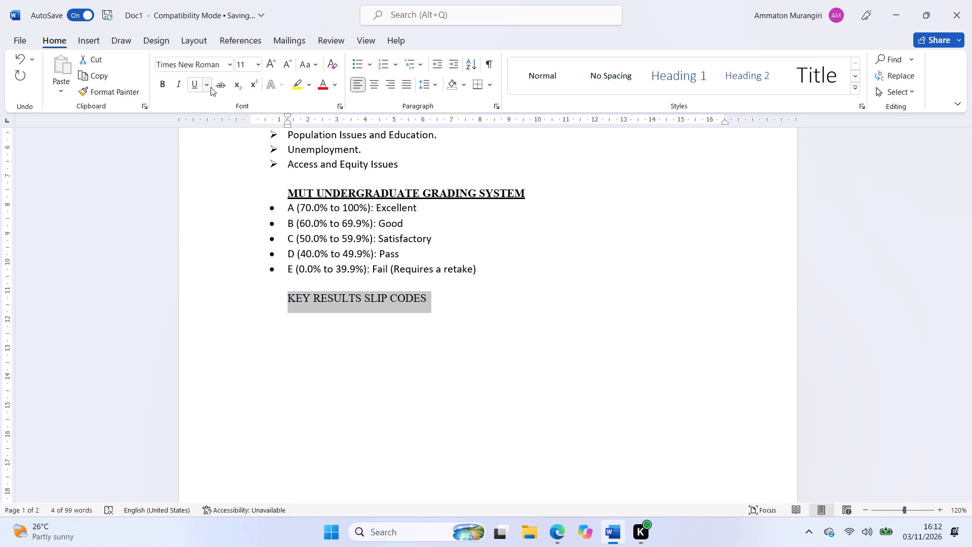
left_click(194, 85)
left_click(163, 82)
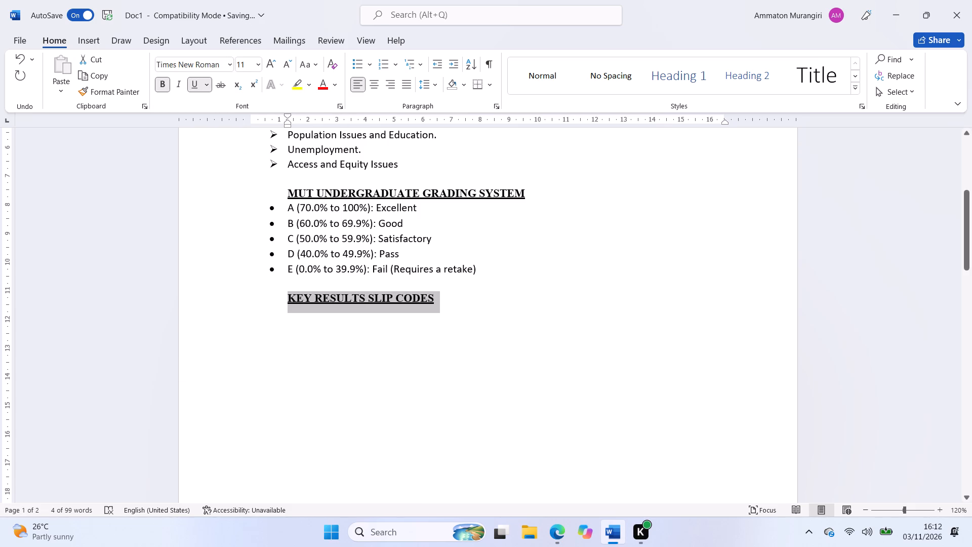
Start a new line directly below the heading "KEY RESULTS SLIP CODES".
left_click(466, 305)
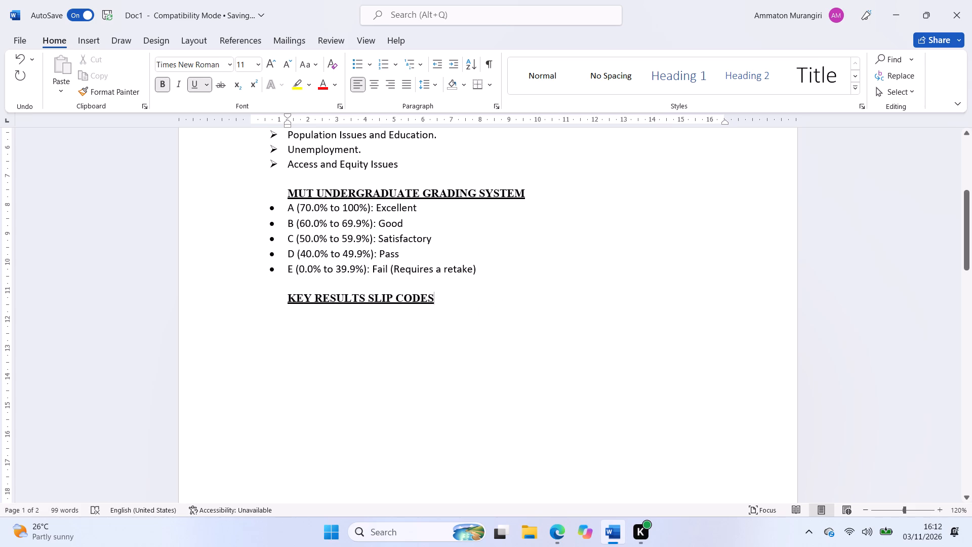
key("Return")
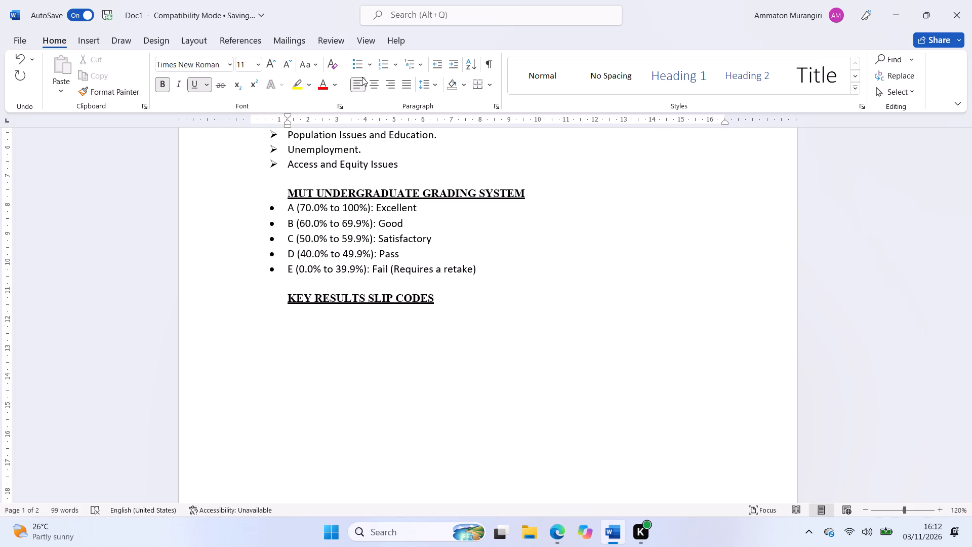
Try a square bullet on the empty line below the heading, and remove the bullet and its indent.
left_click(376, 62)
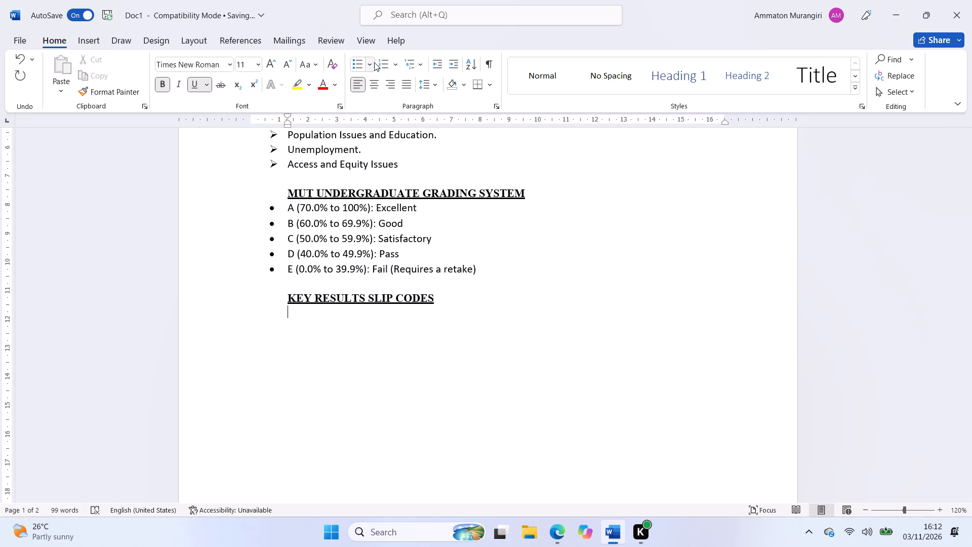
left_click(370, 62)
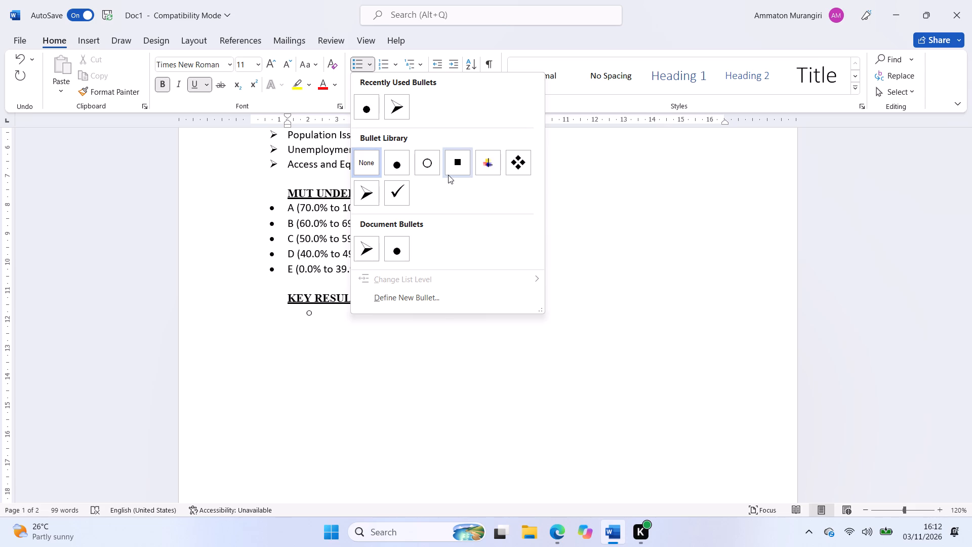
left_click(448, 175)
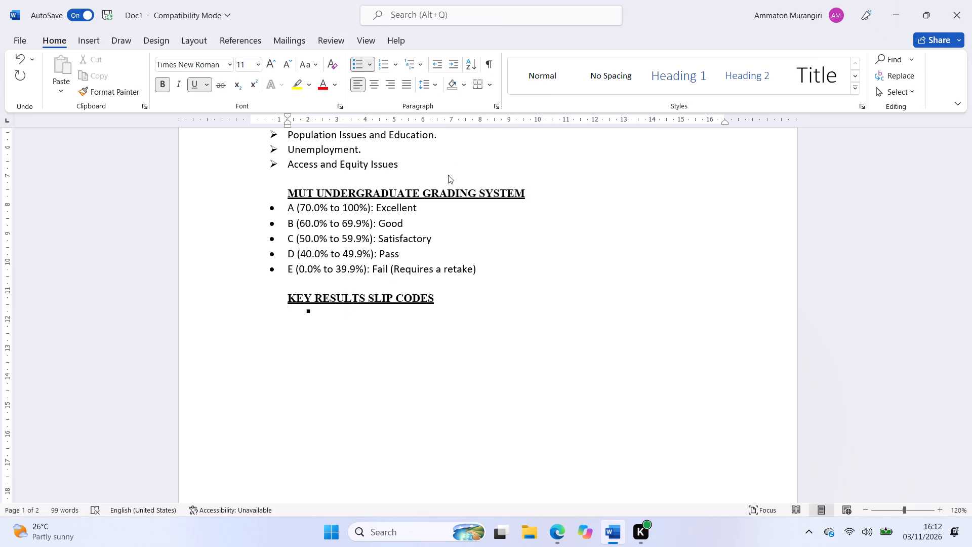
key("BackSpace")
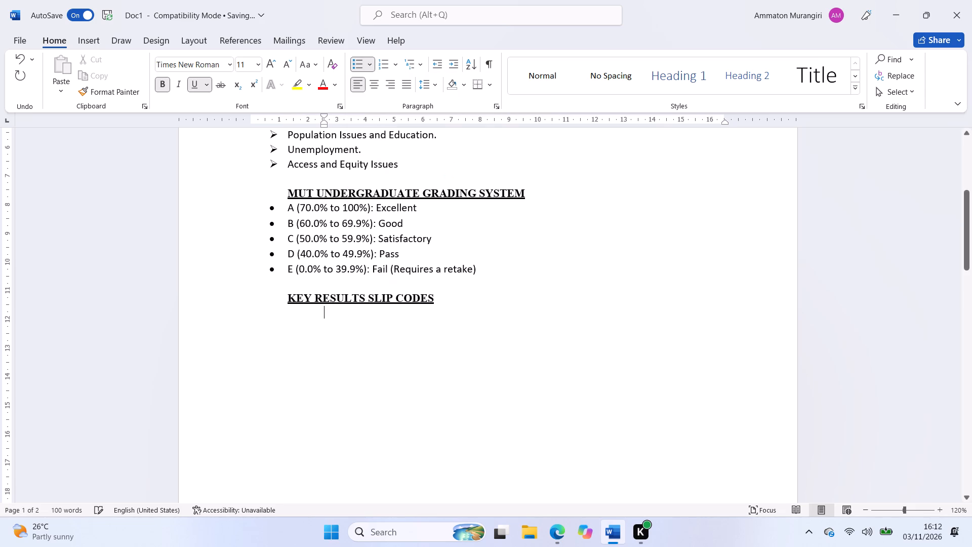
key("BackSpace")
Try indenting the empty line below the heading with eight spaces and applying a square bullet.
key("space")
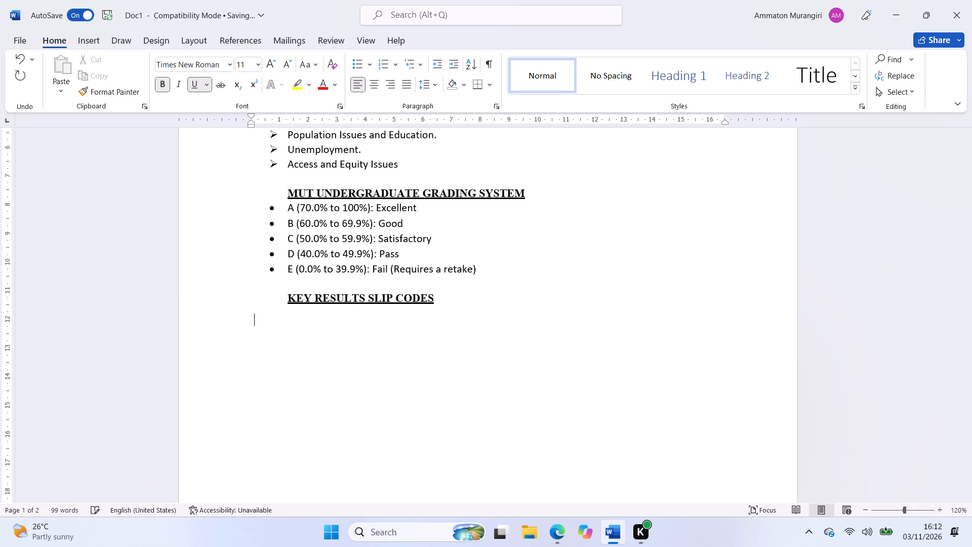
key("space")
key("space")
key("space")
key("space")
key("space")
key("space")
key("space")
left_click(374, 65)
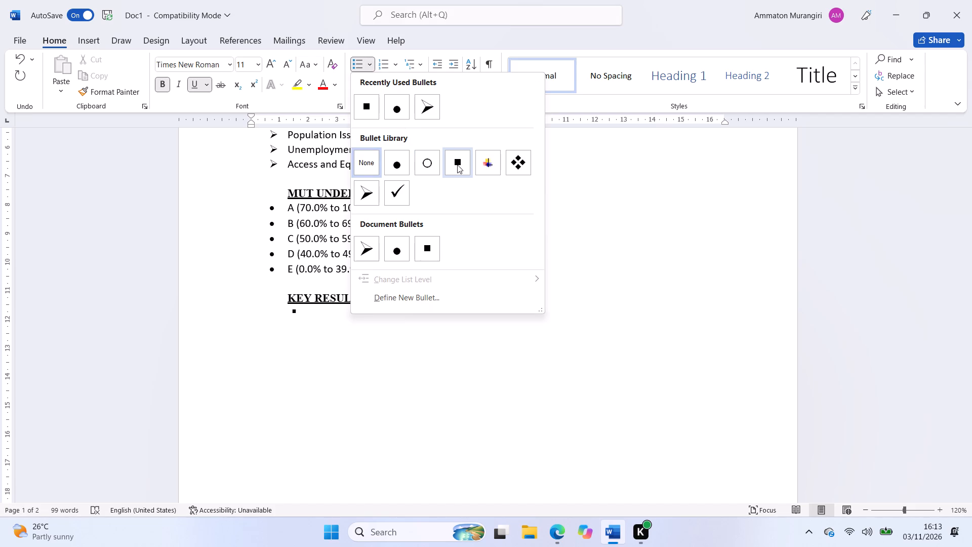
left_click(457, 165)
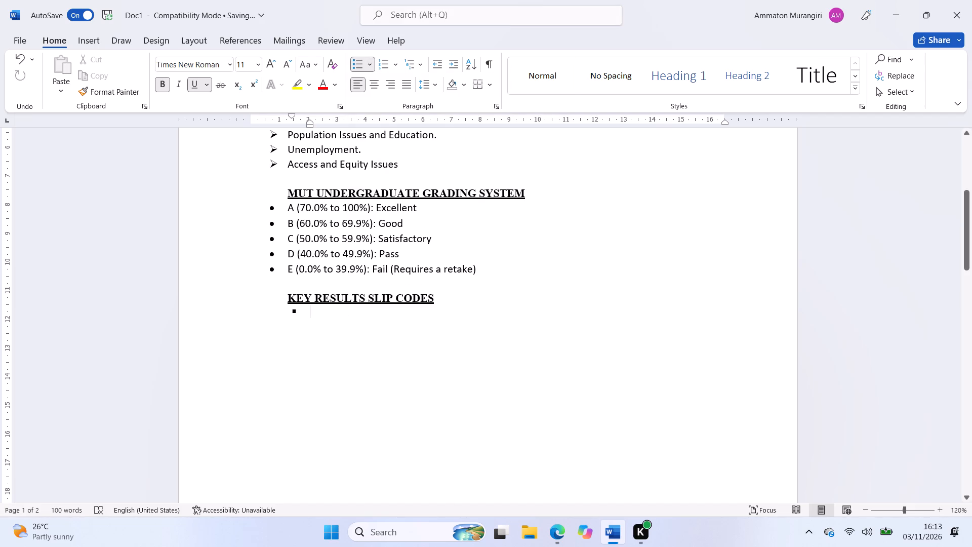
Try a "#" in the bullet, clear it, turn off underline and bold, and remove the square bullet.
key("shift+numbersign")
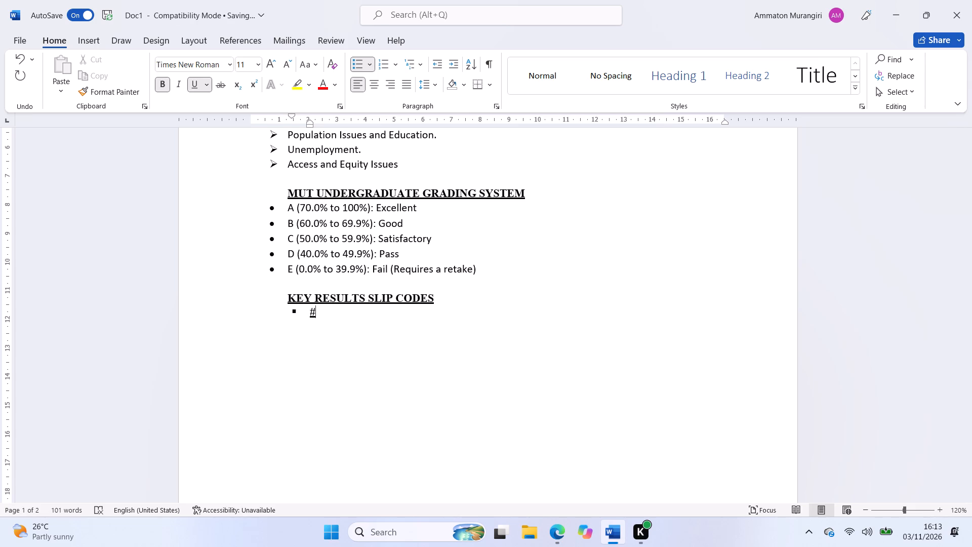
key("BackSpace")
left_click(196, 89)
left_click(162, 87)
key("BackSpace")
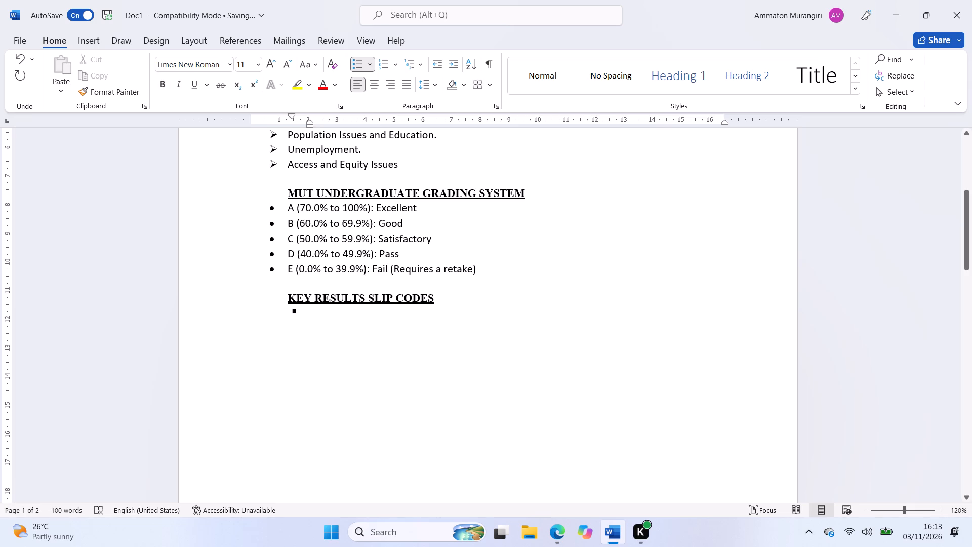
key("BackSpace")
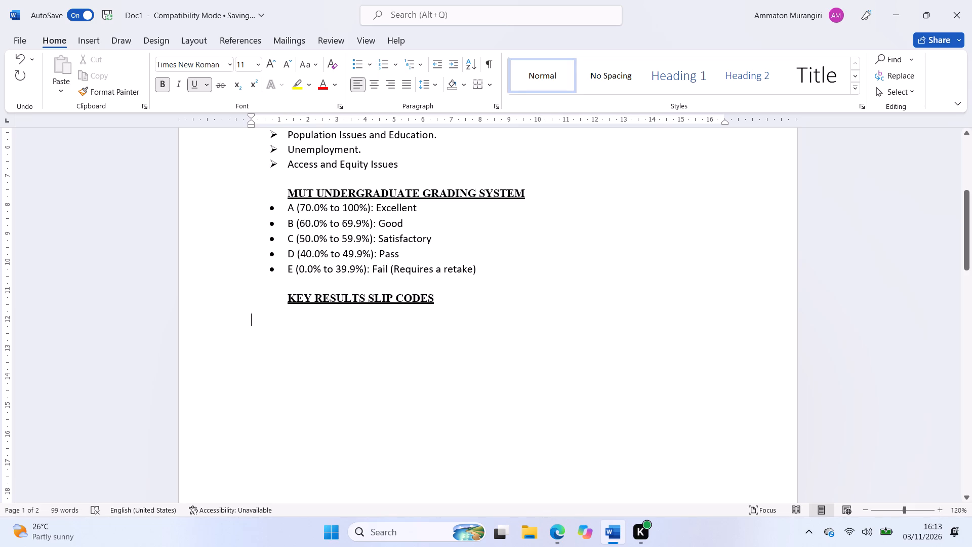
Indent the empty line below the heading with seven spaces and make it a square-bulleted item.
key("space")
key("space")
key("space")
key("space")
key("space")
key("space")
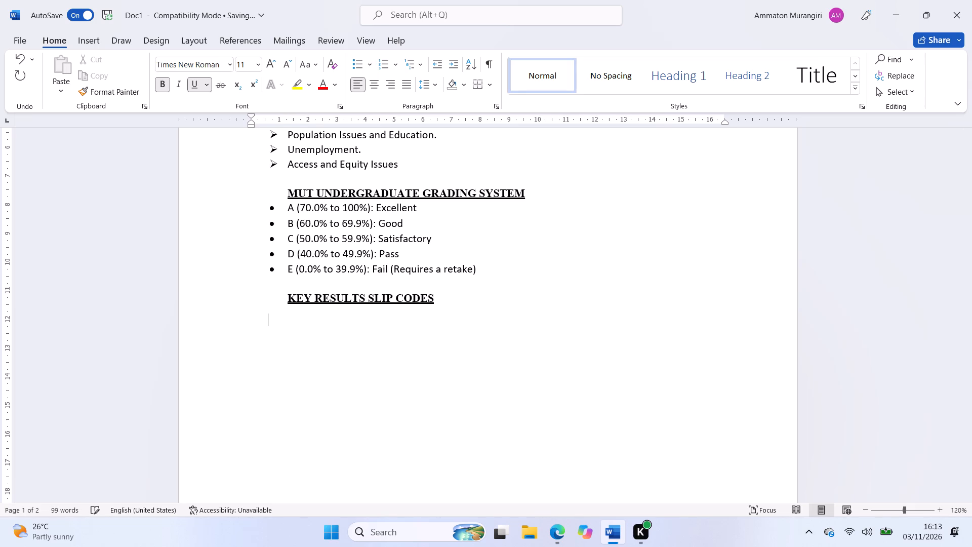
key("space")
left_click(361, 61)
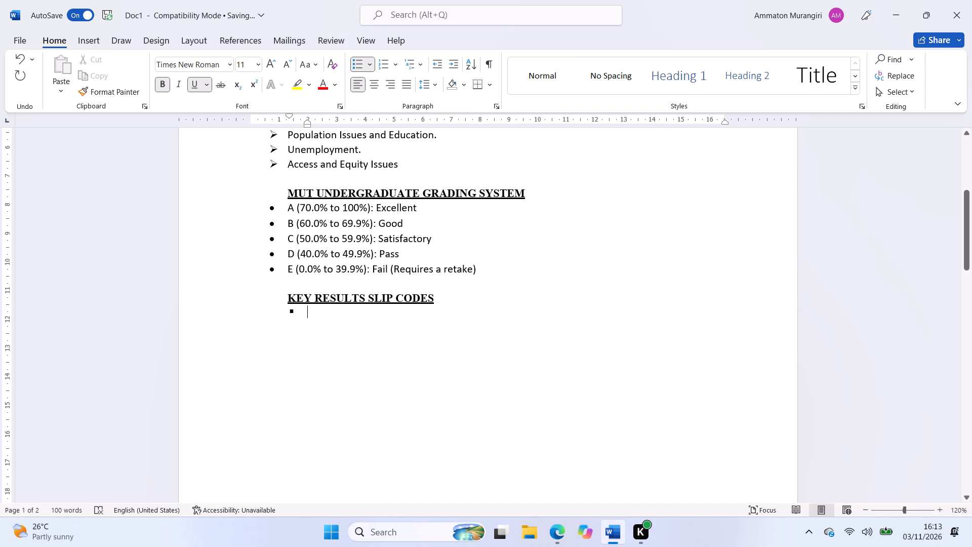
Turn off underline and bold for the square bullet's text and write "# :" as the first code.
key("shift+numbersign")
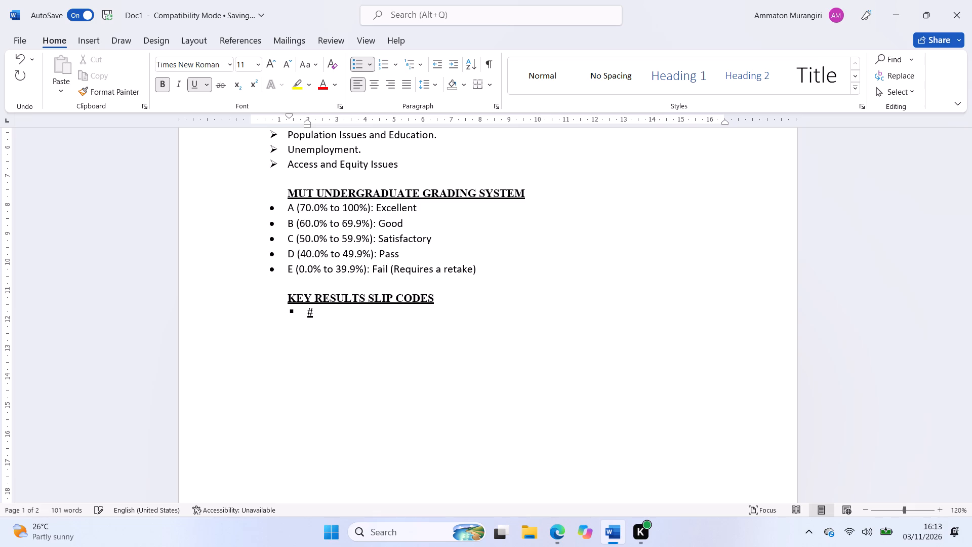
key("BackSpace")
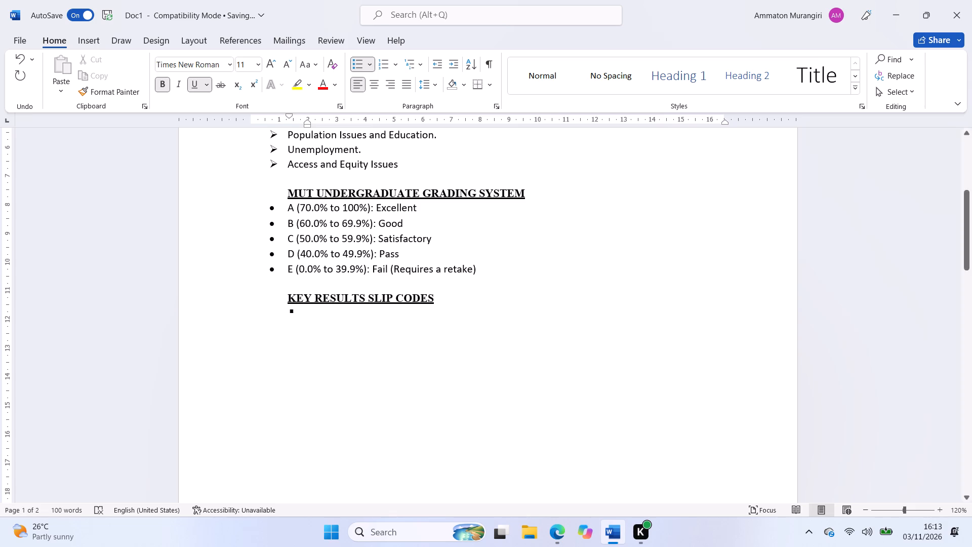
left_click(191, 86)
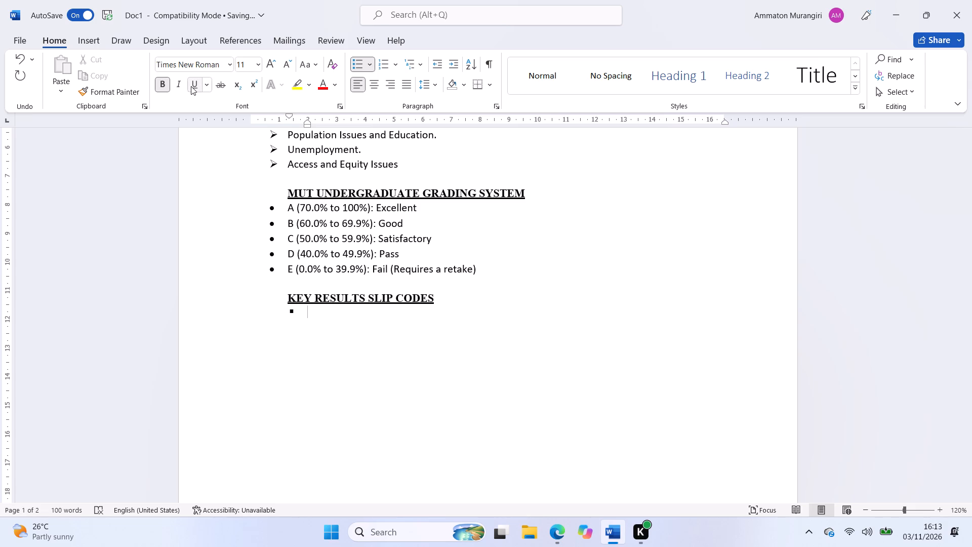
left_click(162, 82)
key("shift+numbersign")
key("space")
type(":")
Set the font to Calibri (Body) for the text that follows "# :" in the square bullet.
key("a")
key("BackSpace")
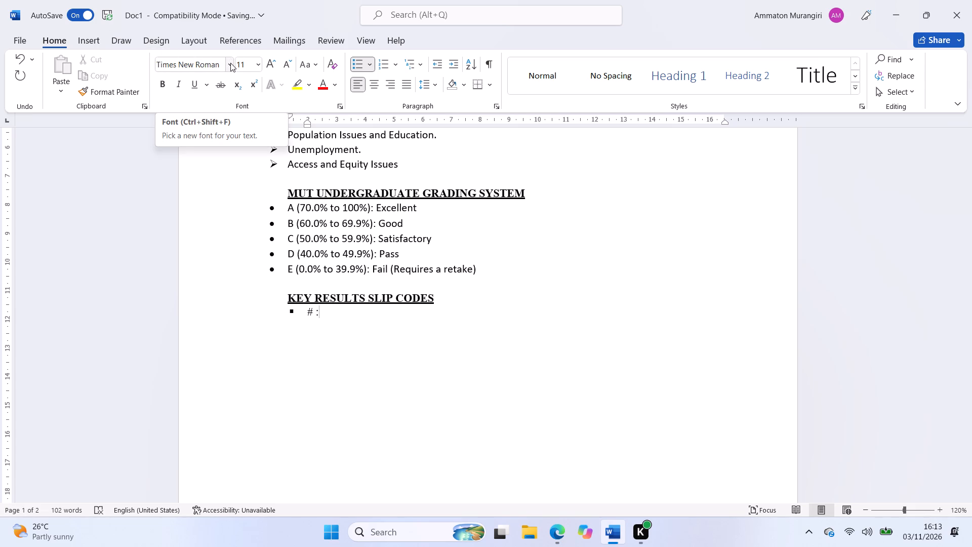
left_click(230, 63)
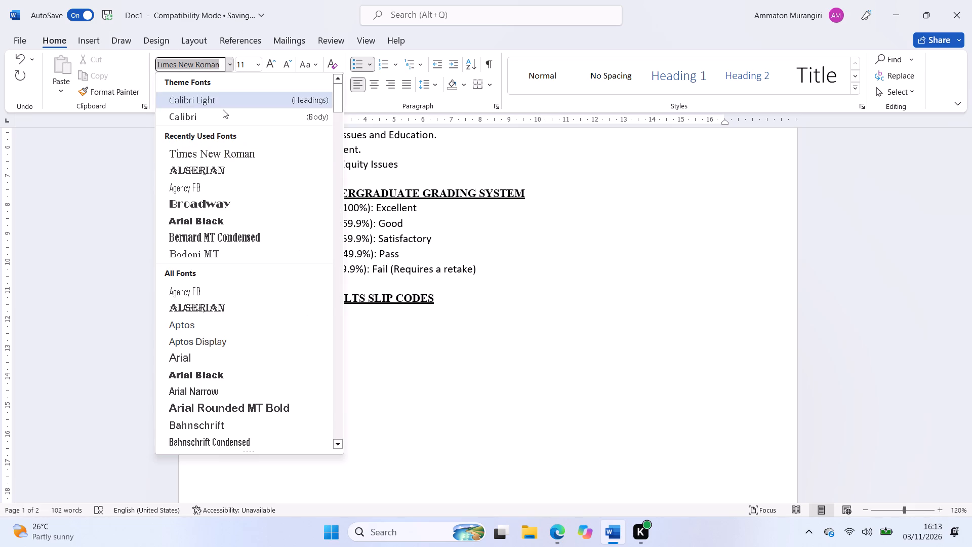
left_click(225, 113)
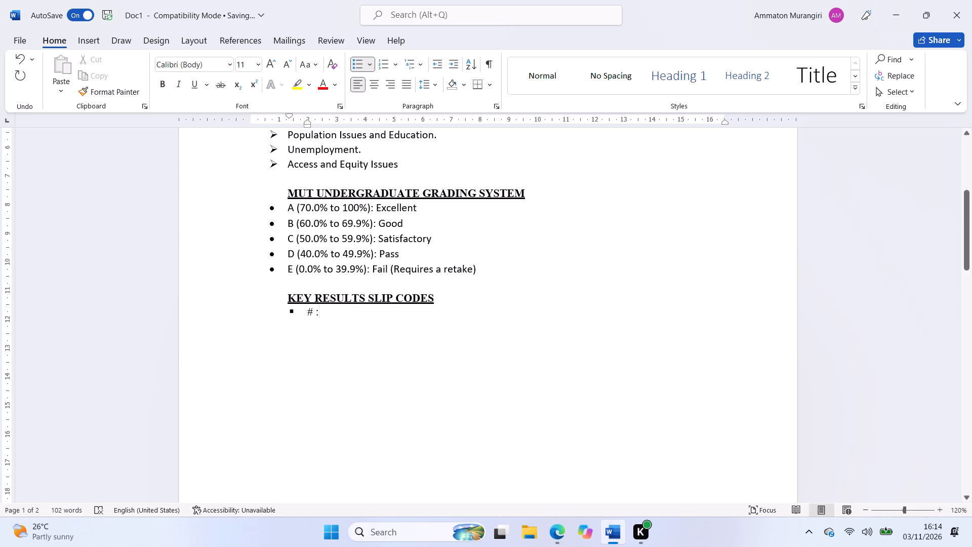
Write "Audited Unit" after "# :" in the first square bullet and add an empty bullet below it.
key("shift+a")
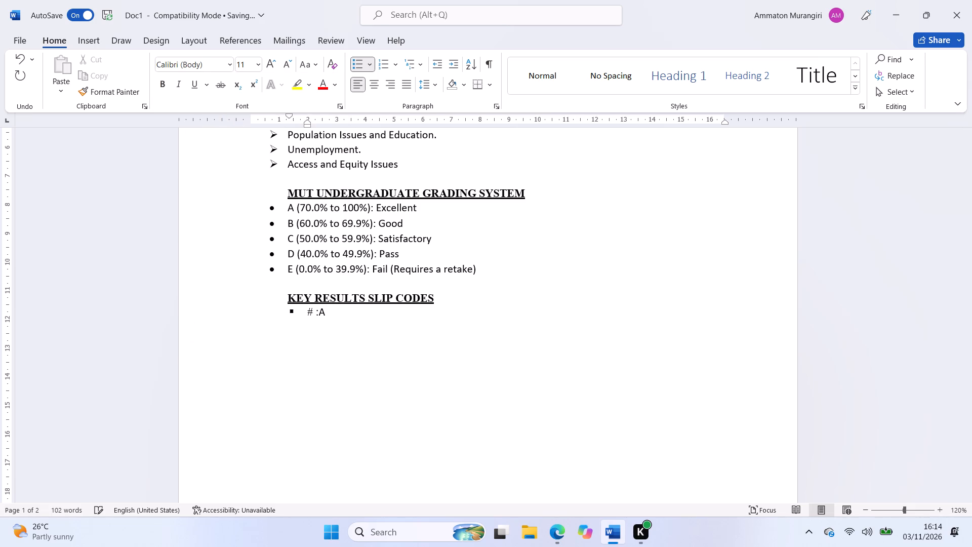
type("ud")
key("i")
type("ted")
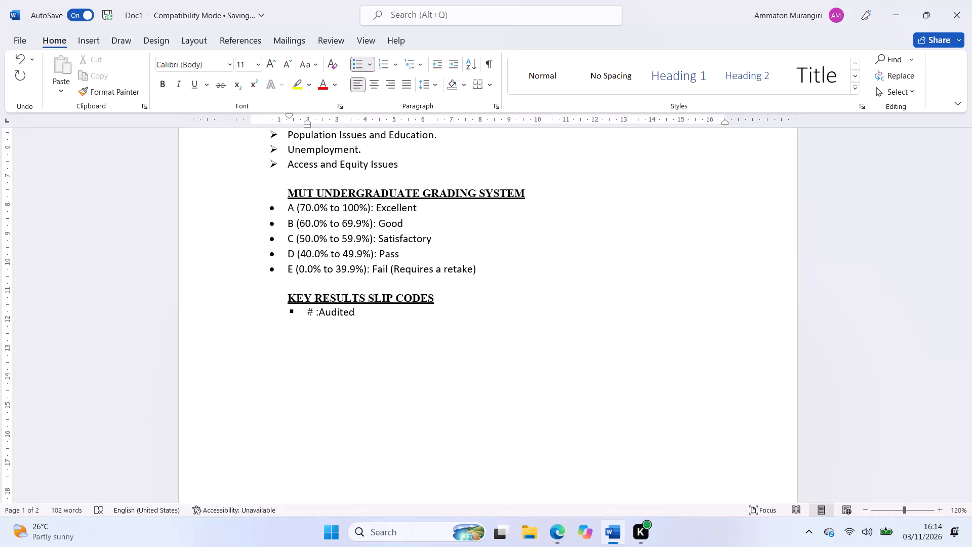
key("space")
type("Unit")
key("Return")
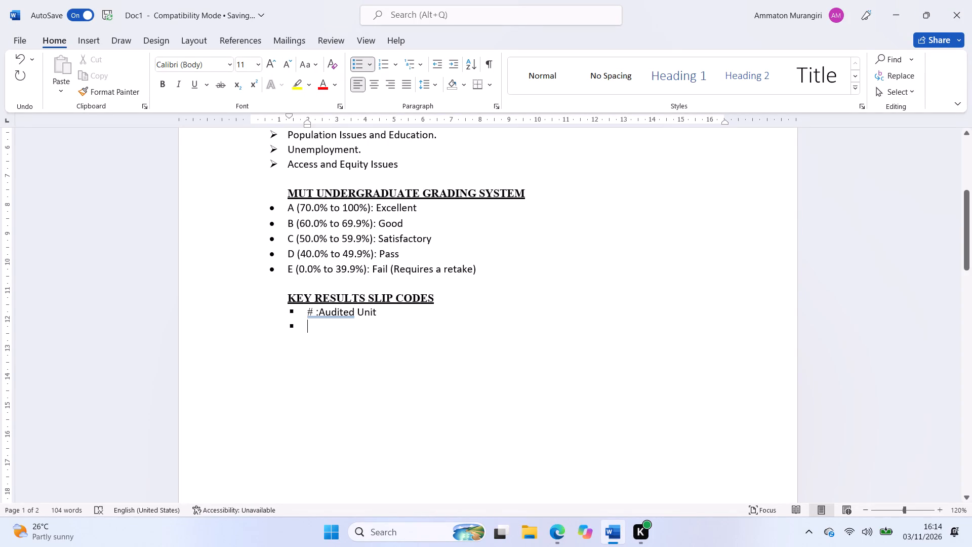
Correct the spacing around the first code's colon so the bullet reads "#: Audited Unit".
left_click(315, 311)
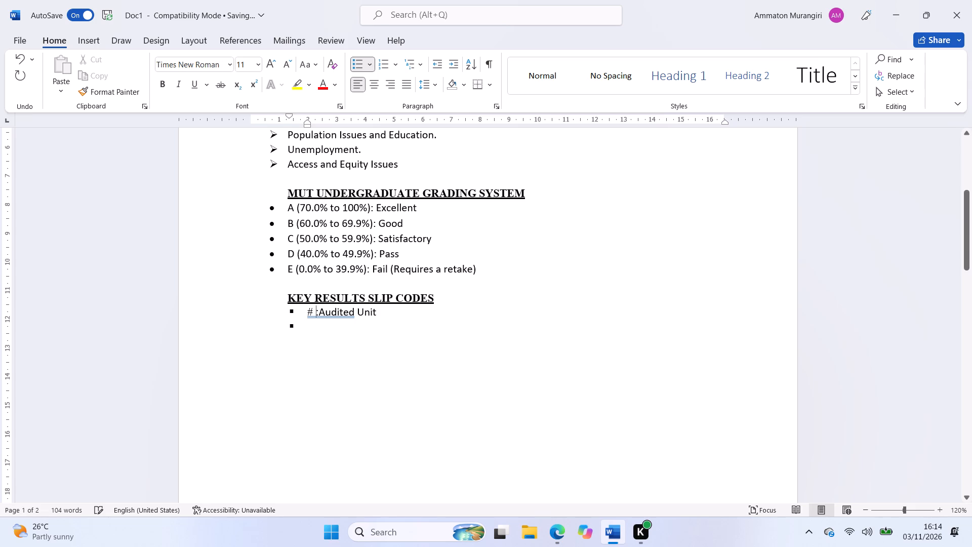
key("BackSpace")
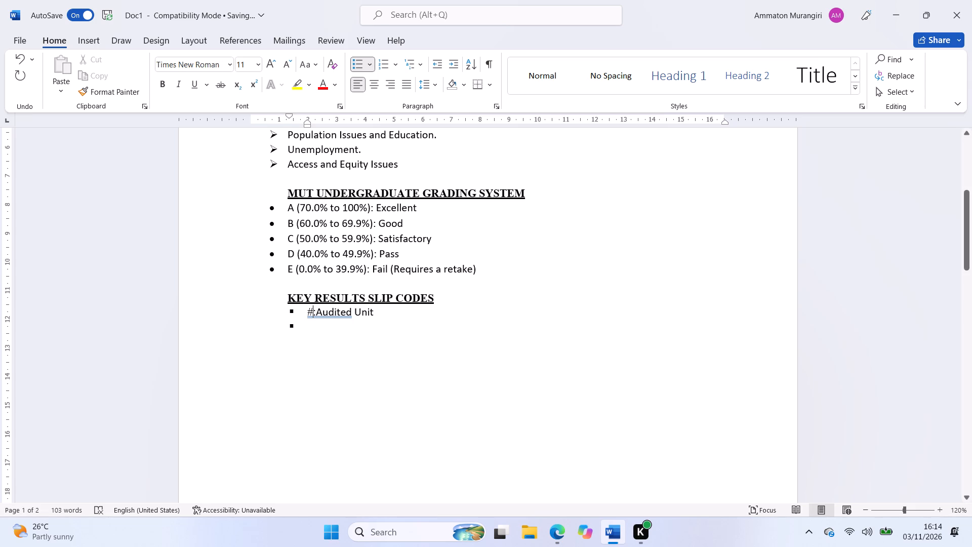
left_click(314, 310)
key("space")
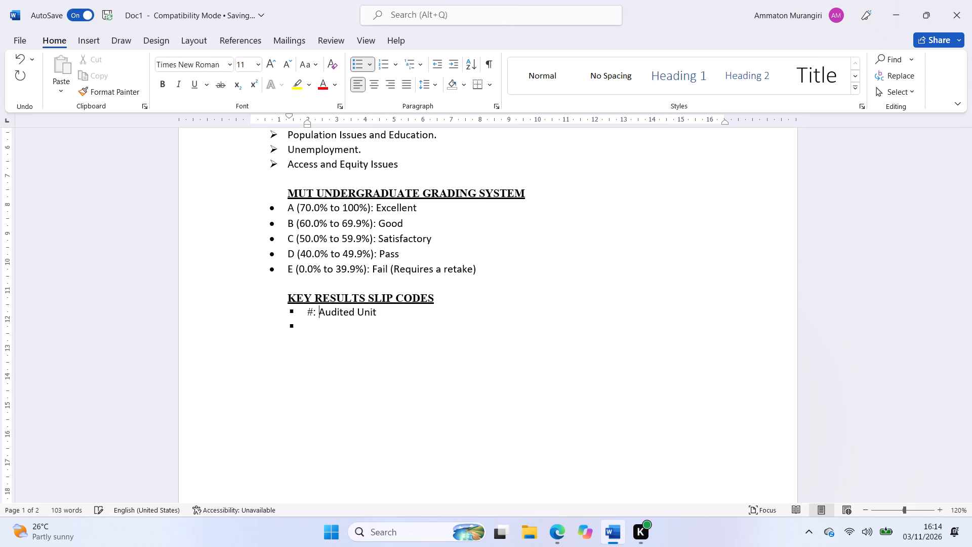
left_click(314, 310)
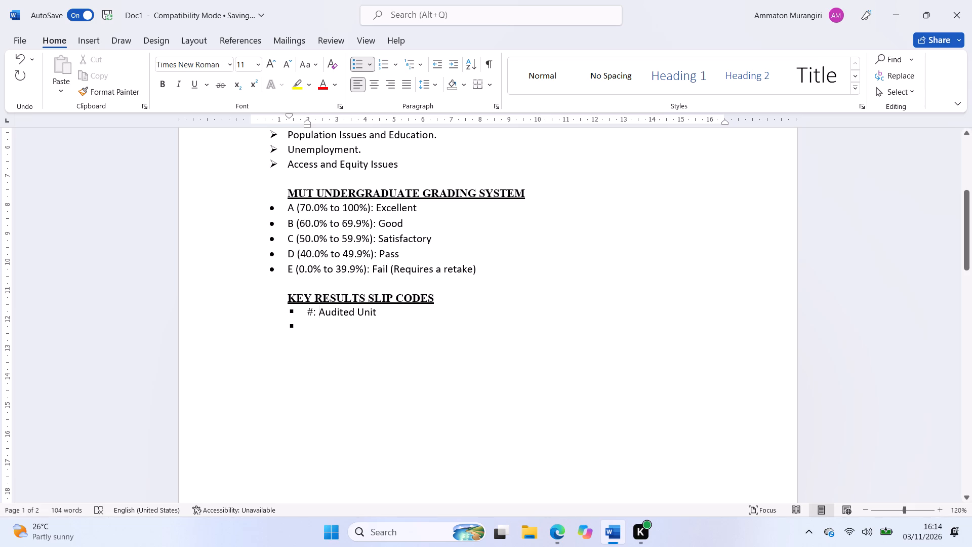
key("Delete")
key("Delete")
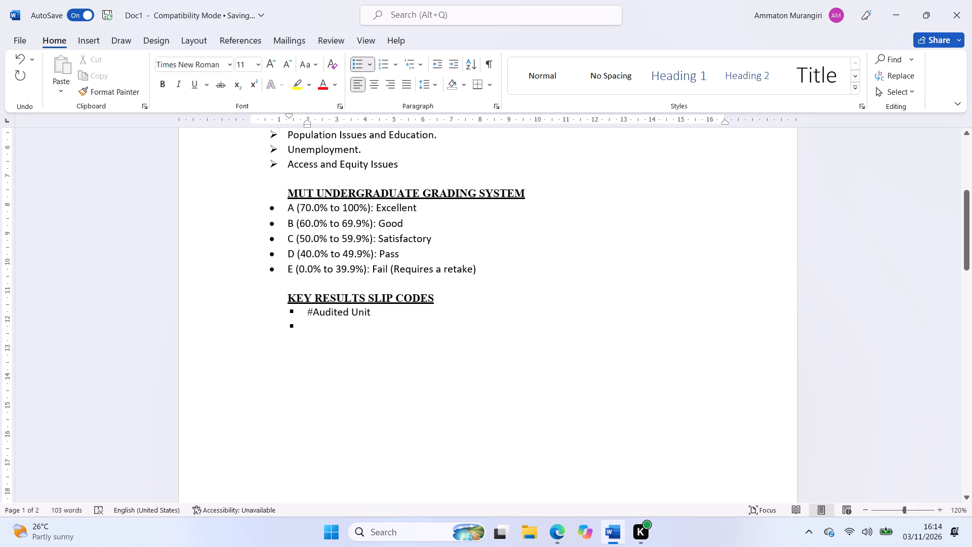
key("shift+colon")
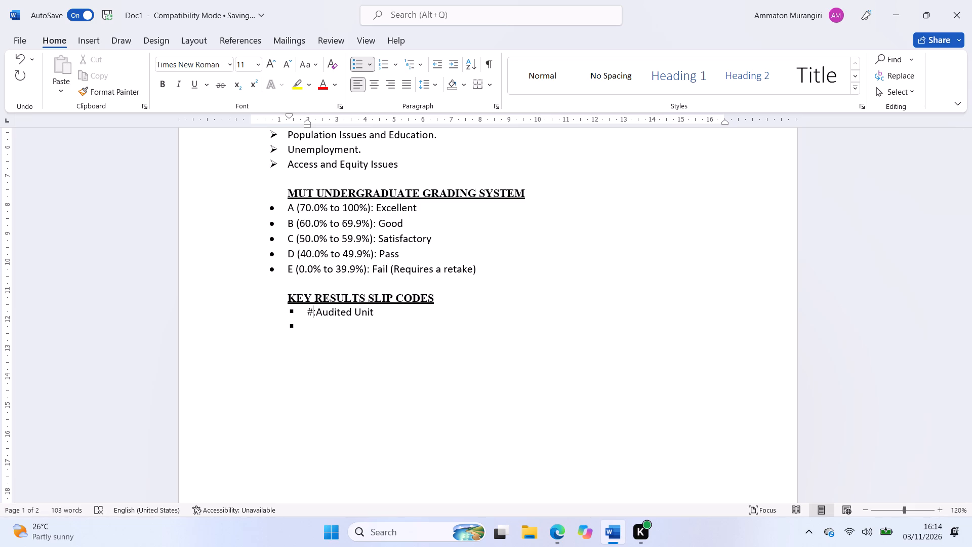
left_click(314, 310)
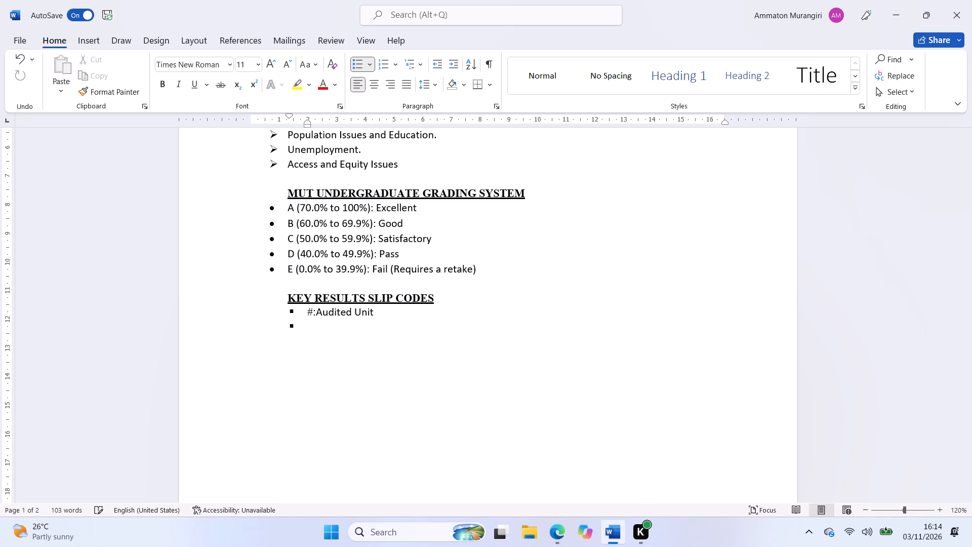
key("Right")
key("space")
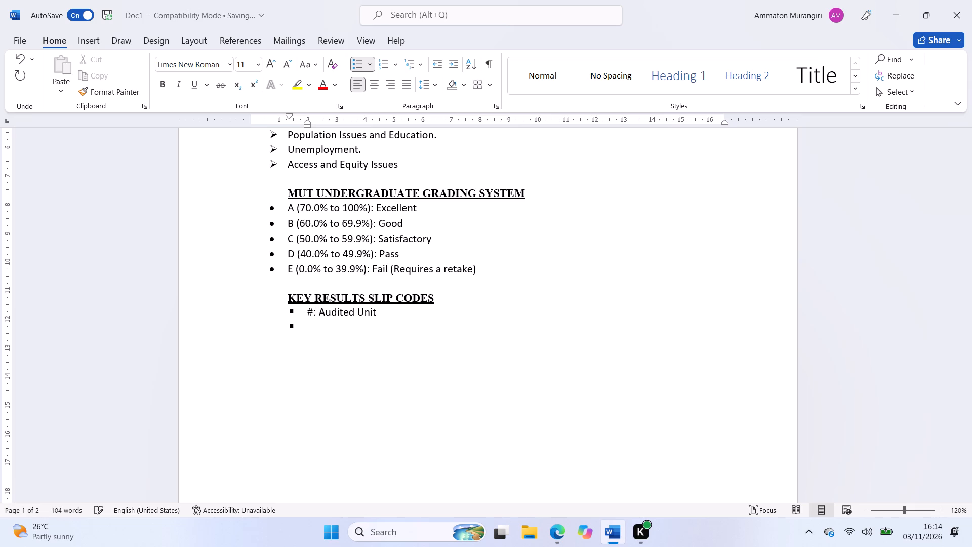
Turn off underline and bold in the second square bullet and write "*: " as its code.
left_click(305, 323)
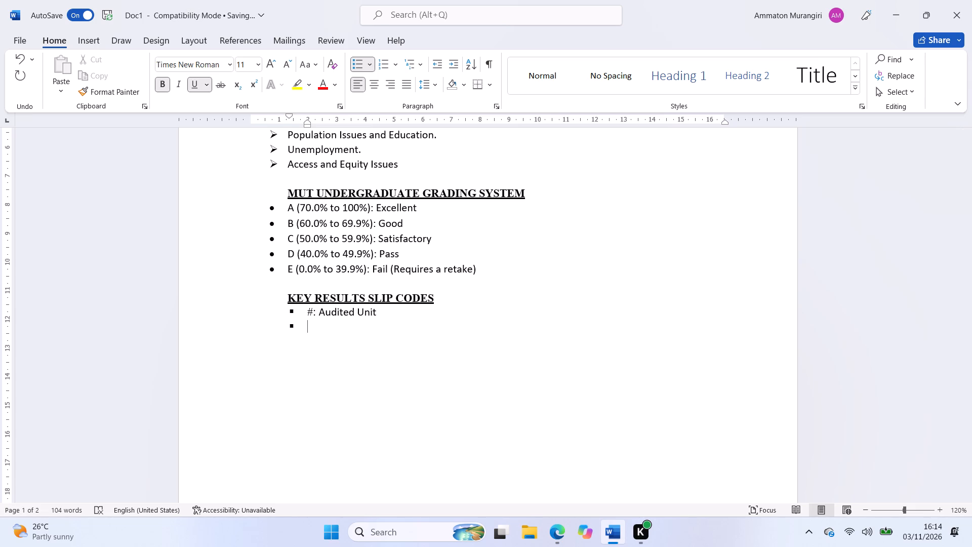
key("shift+asterisk")
key("BackSpace")
left_click(194, 85)
left_click(160, 87)
key("shift+asterisk")
key("shift+colon")
key("space")
Set the font after "*:" to Calibri (Body) and write "Retake" as the code's meaning.
key("BackSpace")
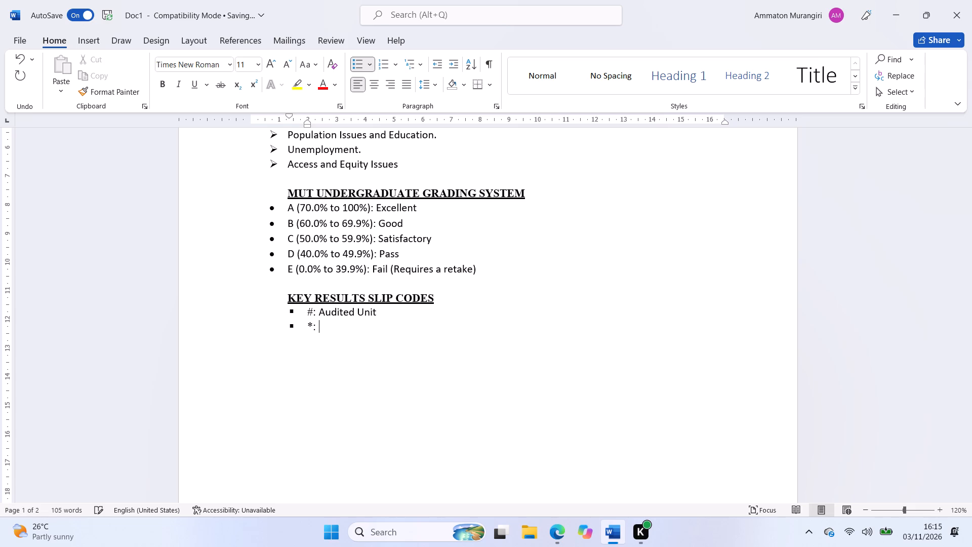
left_click(227, 64)
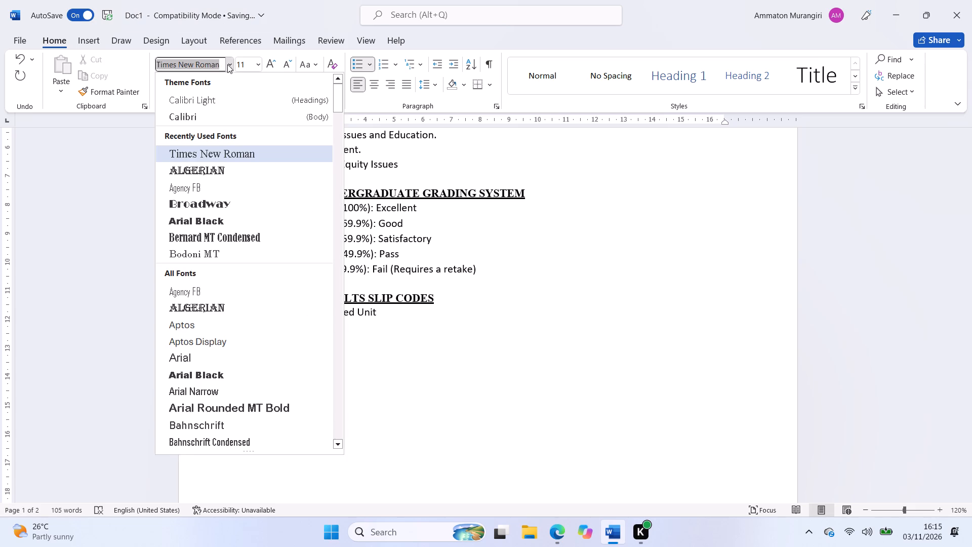
left_click(226, 122)
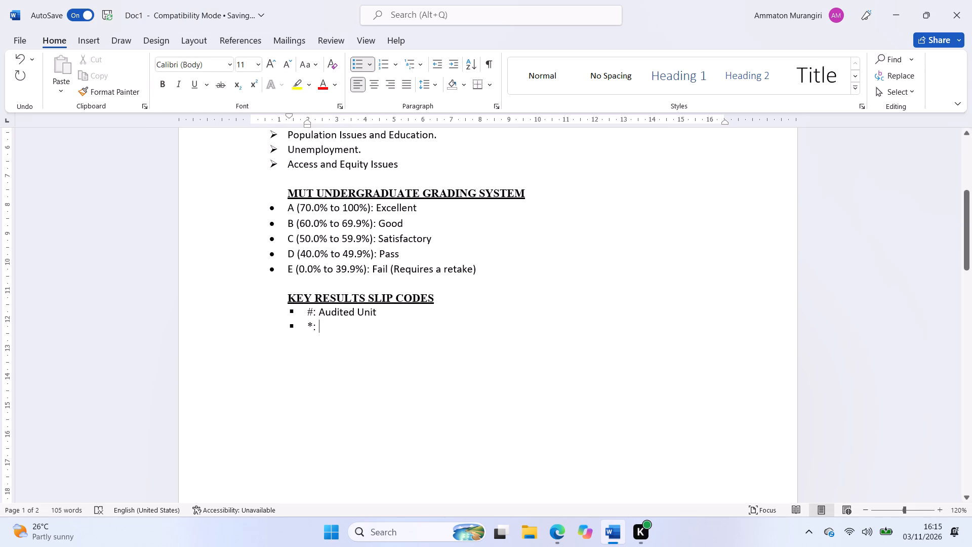
key("e")
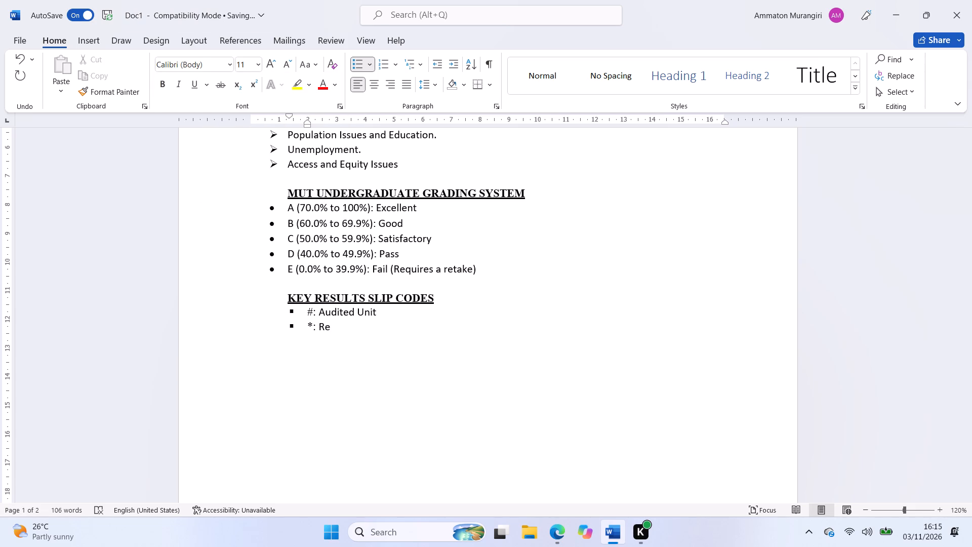
type("take")
Add a third square bullet under the slip codes heading reading "-: Missing Marks".
key("Return")
left_click(229, 66)
left_click(229, 66)
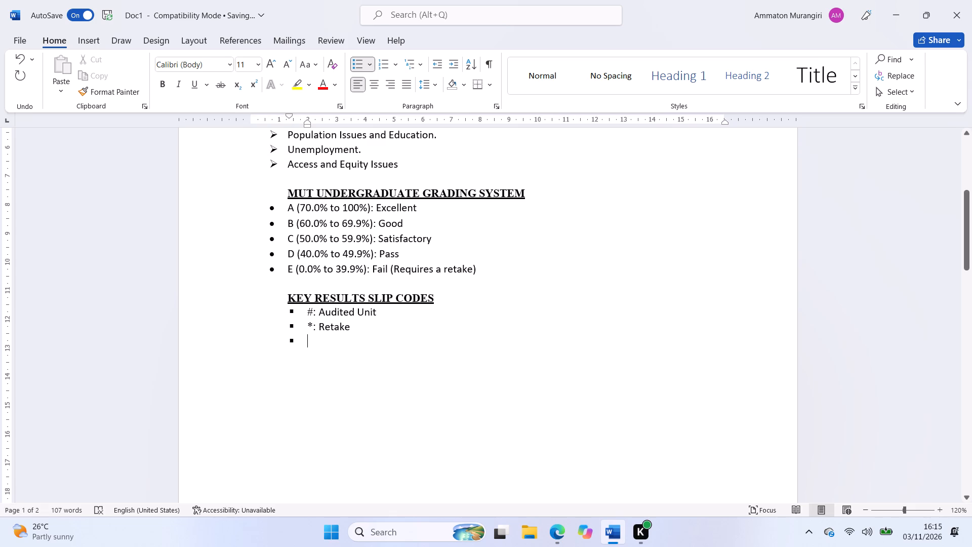
key("minus")
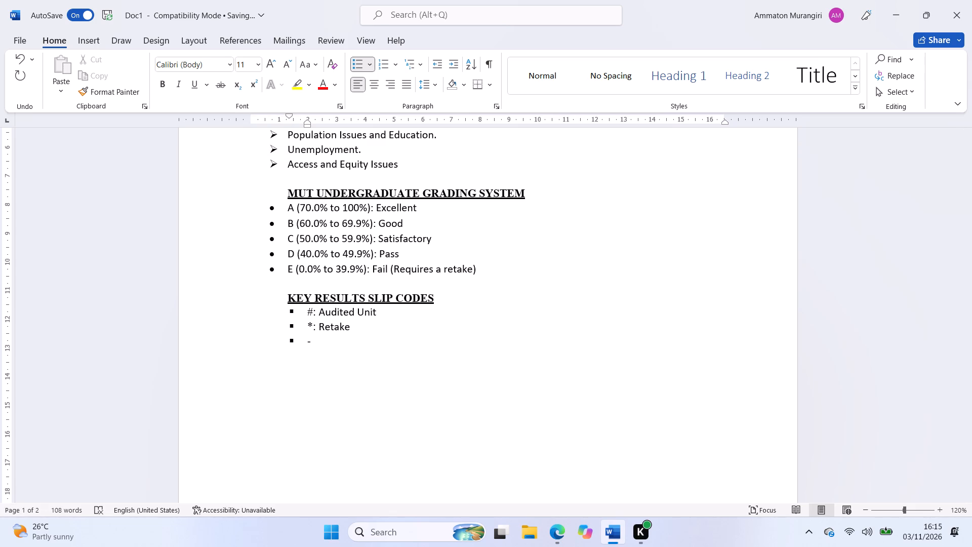
key("shift+colon")
key("space")
type("Missing")
key("space")
type("Mar")
type("ks")
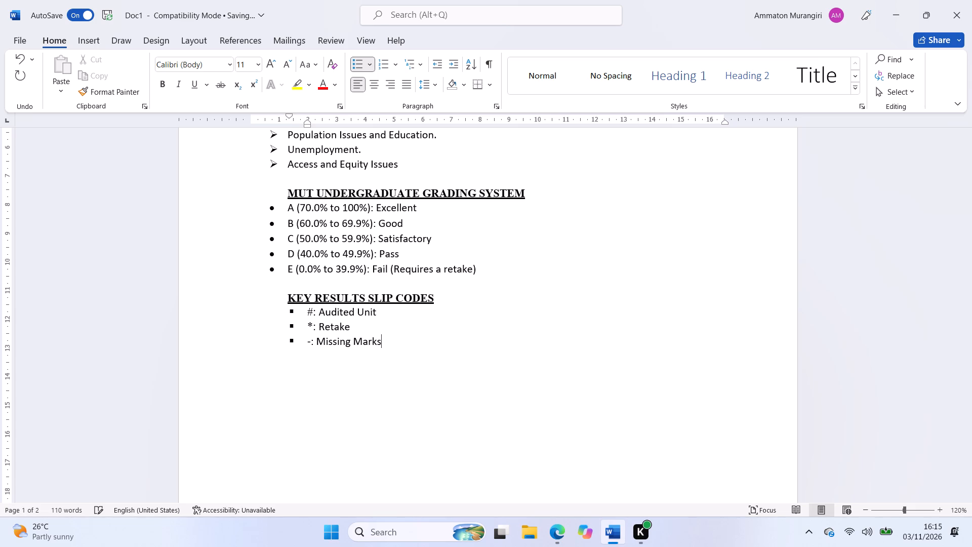
Add a fourth square bullet under the slip codes heading reading "CT: Credit Transfer".
key("Return")
key("shift+c")
key("shift+t")
type(":")
key("space")
type("re")
type("dit")
key("space")
type("Transfr")
key("BackSpace")
type("er")
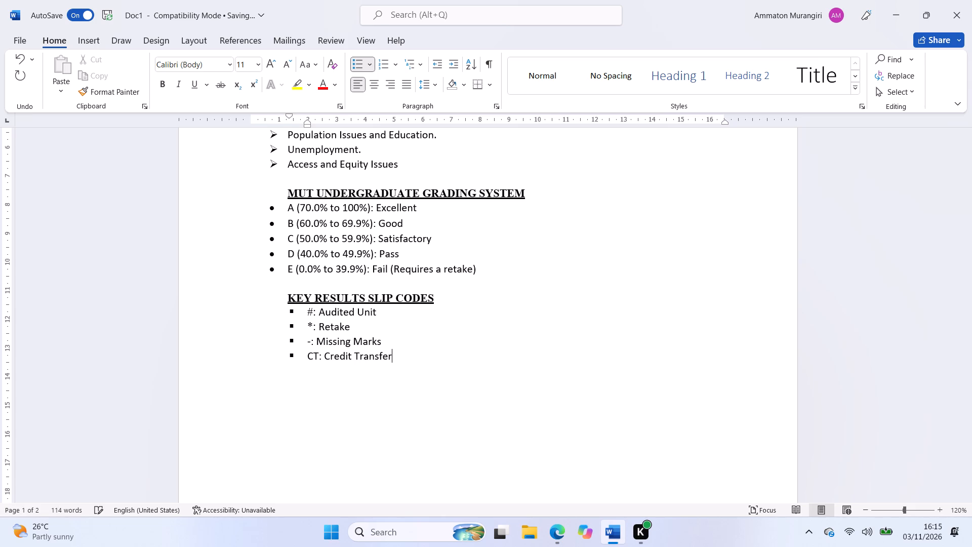
Add a fifth square bullet under the slip codes heading reading "INC/I: Incomplete", with a capital I in the meaning.
key("Return")
type("INC")
key("slash")
key("shift+i")
key("shift+colon")
key("space")
type("incomp")
type("lete")
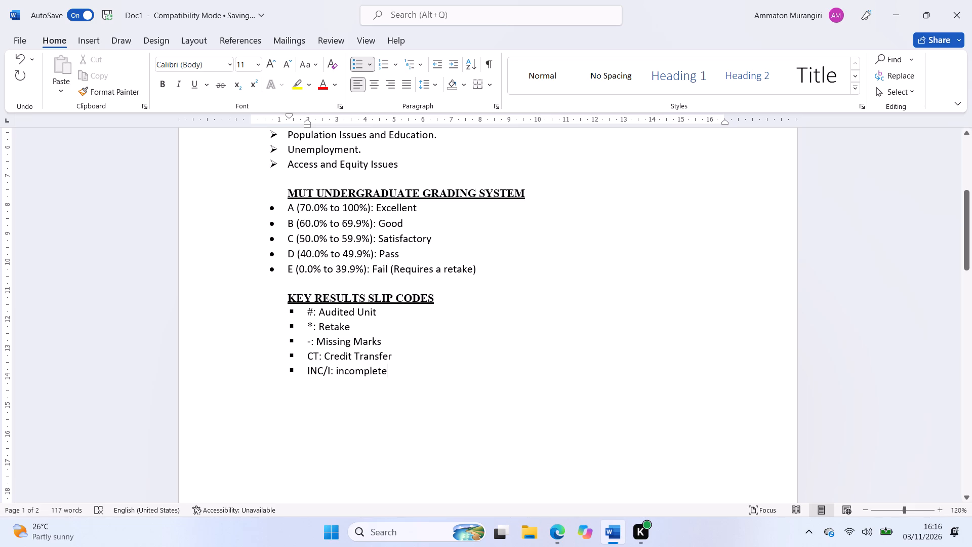
left_click(338, 369)
key("BackSpace")
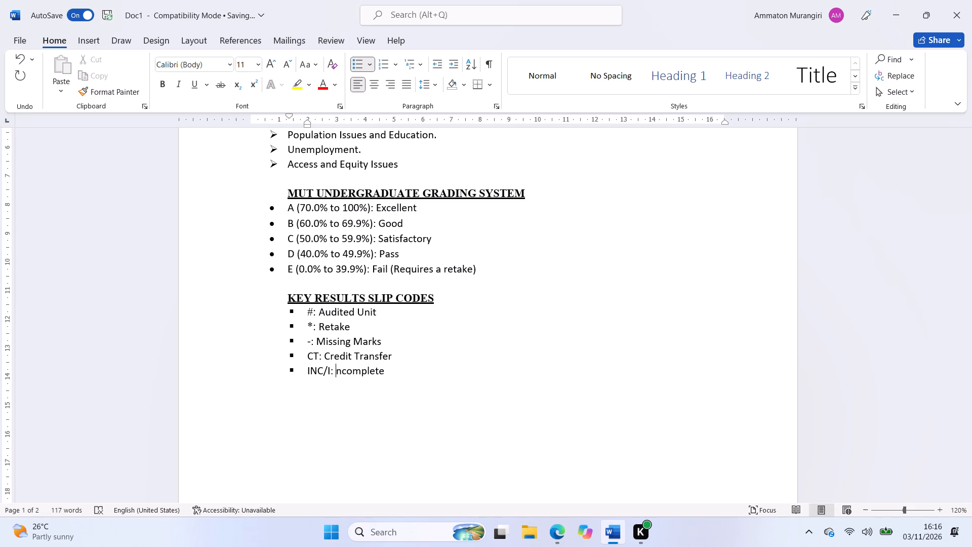
key("i")
Save the document.
key("ctrl+s")
Review both pages of the document, from the course content and code lists down to the page footers.
scroll(338, 368, "down", 2)
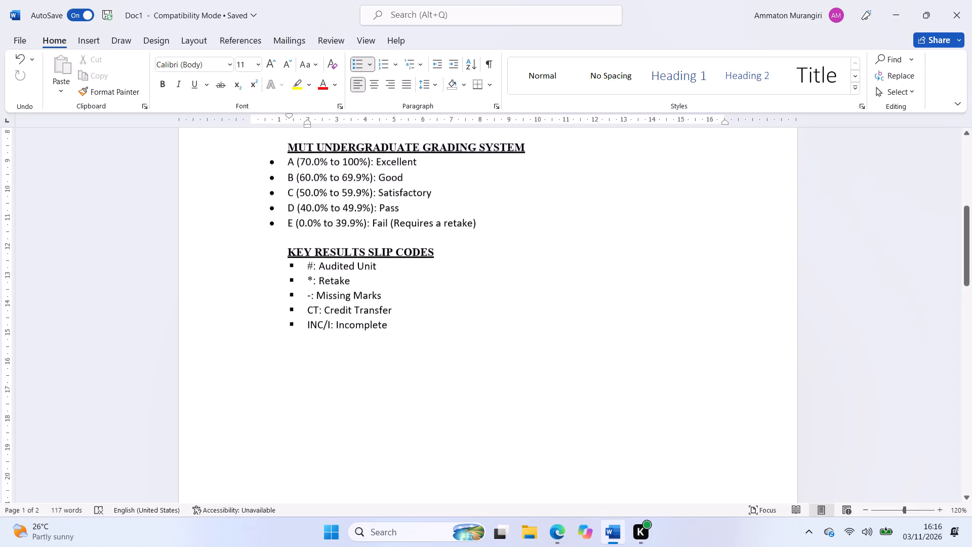
scroll(338, 368, "down", 6)
scroll(338, 367, "up", 5)
scroll(338, 367, "down", 7)
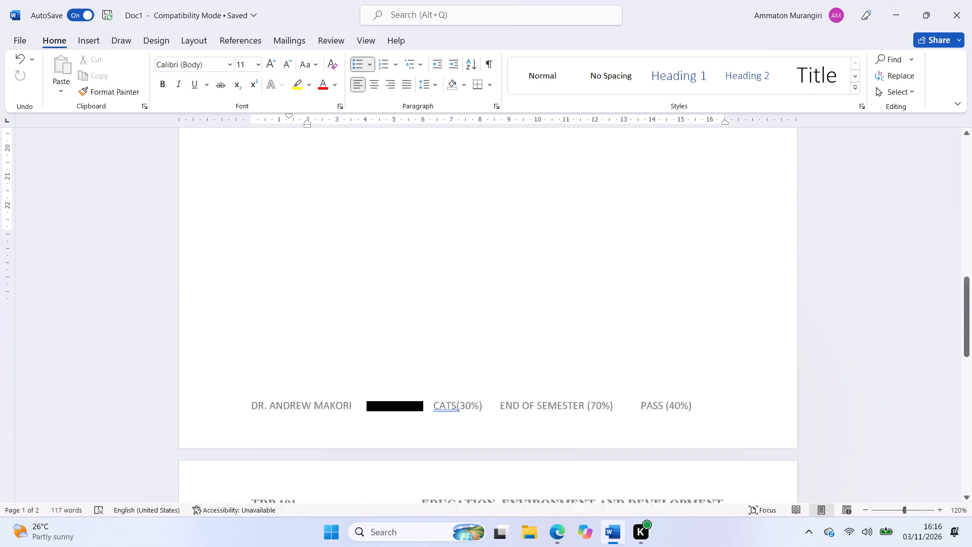
scroll(338, 367, "down", 20)
scroll(339, 366, "down", 6)
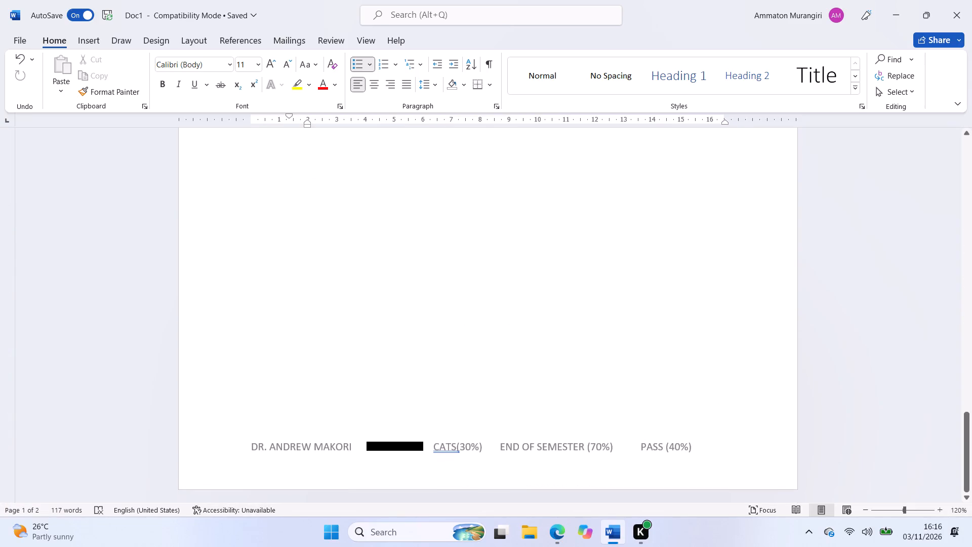
scroll(339, 366, "up", 13)
scroll(342, 363, "up", 10)
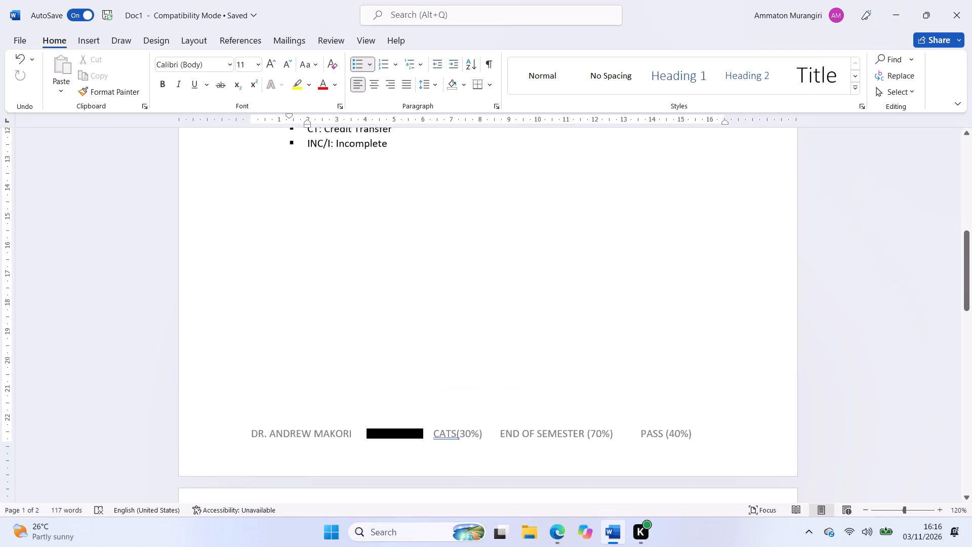
scroll(344, 361, "up", 10)
scroll(344, 361, "down", 2)
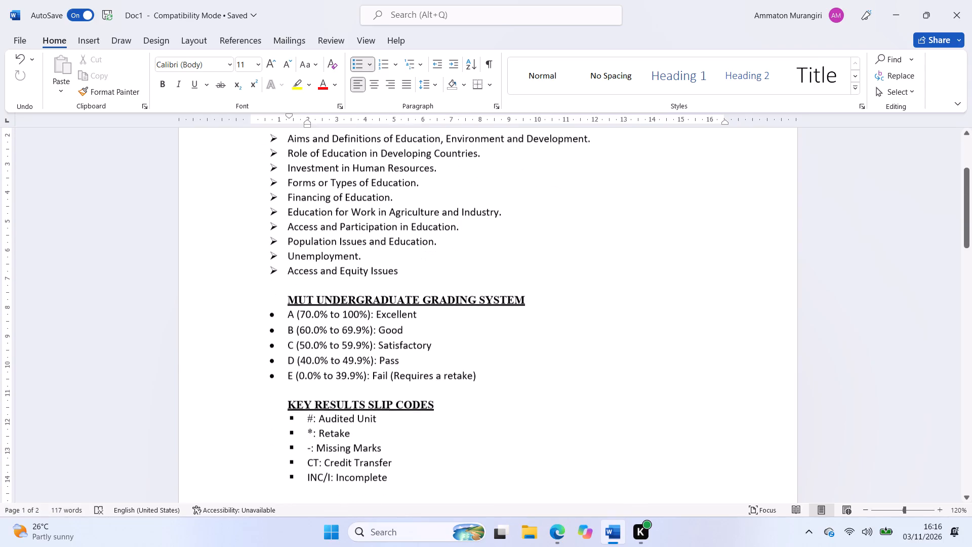
In the page footer, insert a space between "CATS" and "(30%)" and return to the document body.
scroll(344, 361, "down", 12)
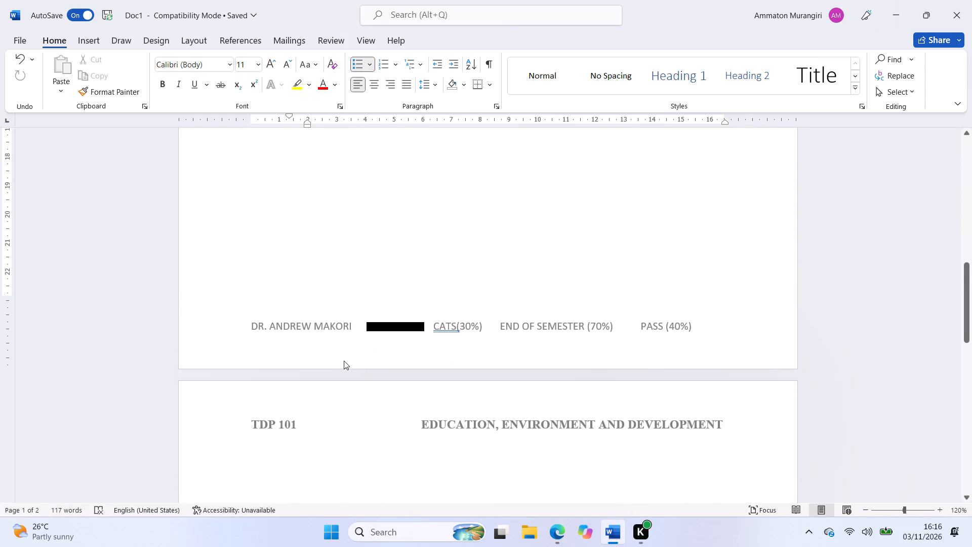
double_click(345, 342)
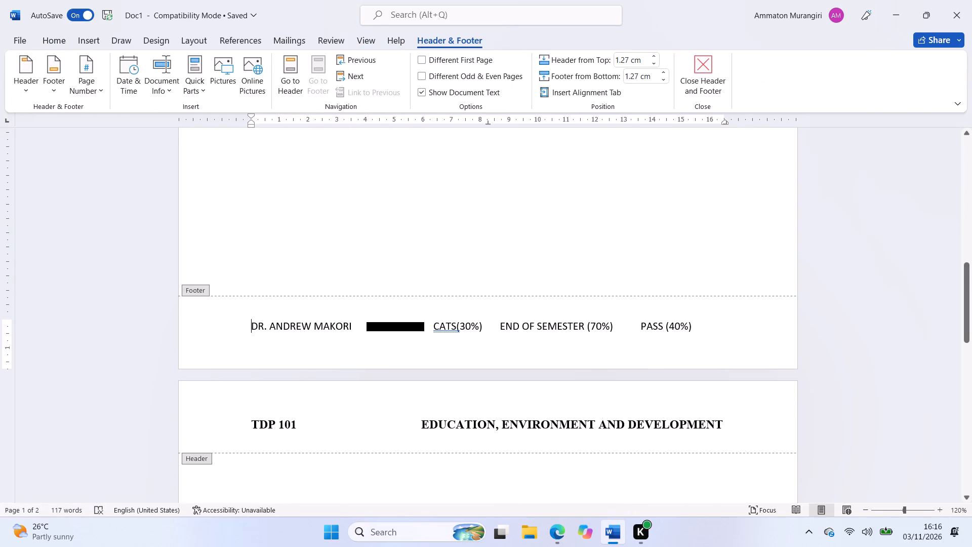
left_click(458, 330)
key("space")
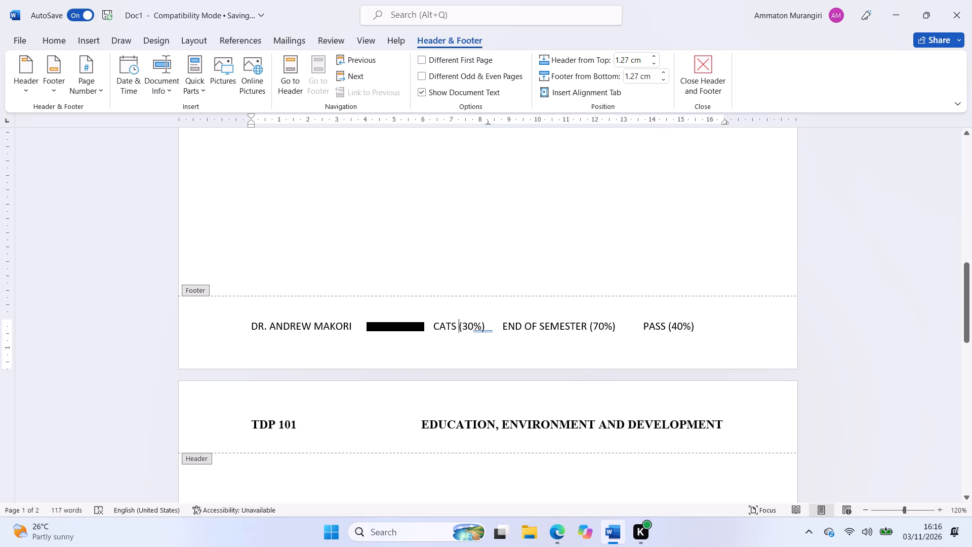
double_click(489, 328)
double_click(489, 328)
left_click(489, 328)
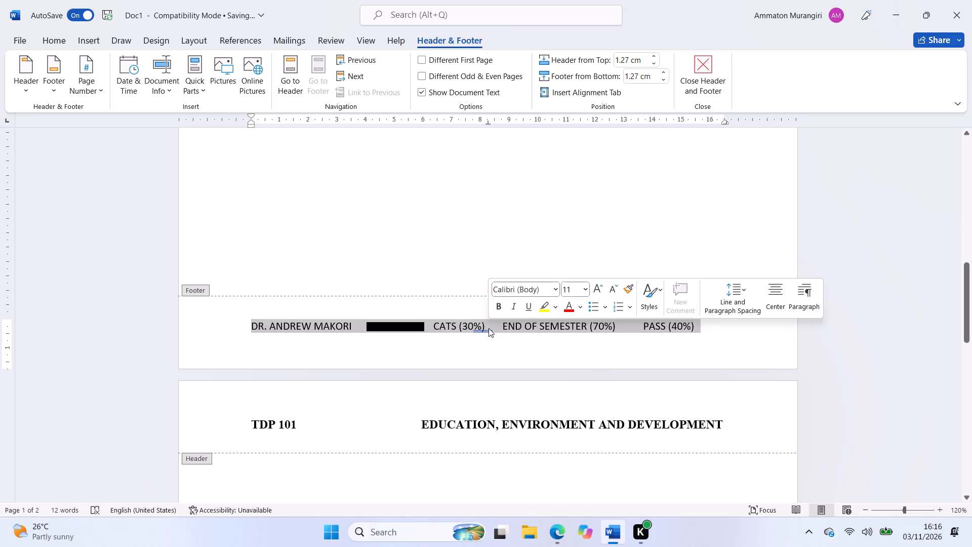
left_click(435, 238)
triple_click(434, 237)
left_click(434, 237)
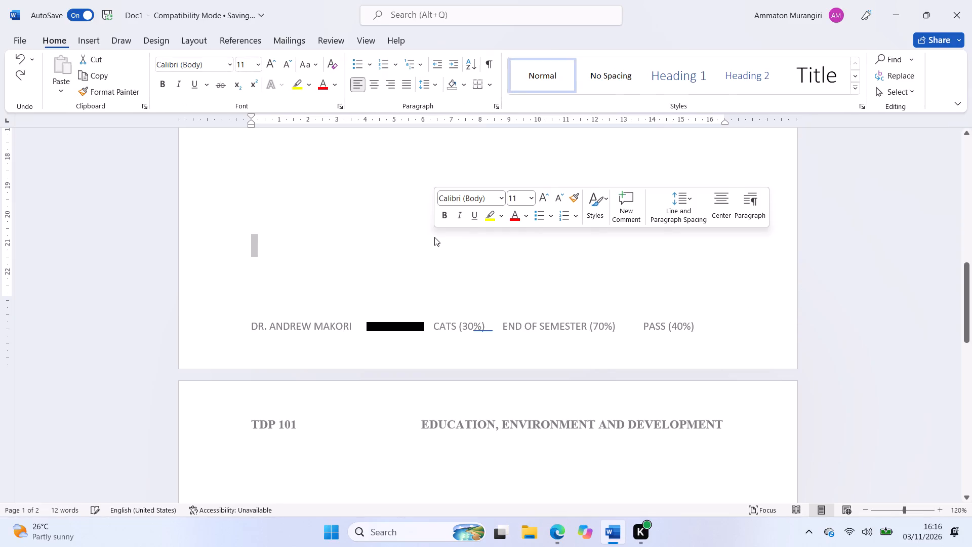
Check the first page's header text, course content list, grading system and results slip codes.
scroll(434, 237, "up", 10)
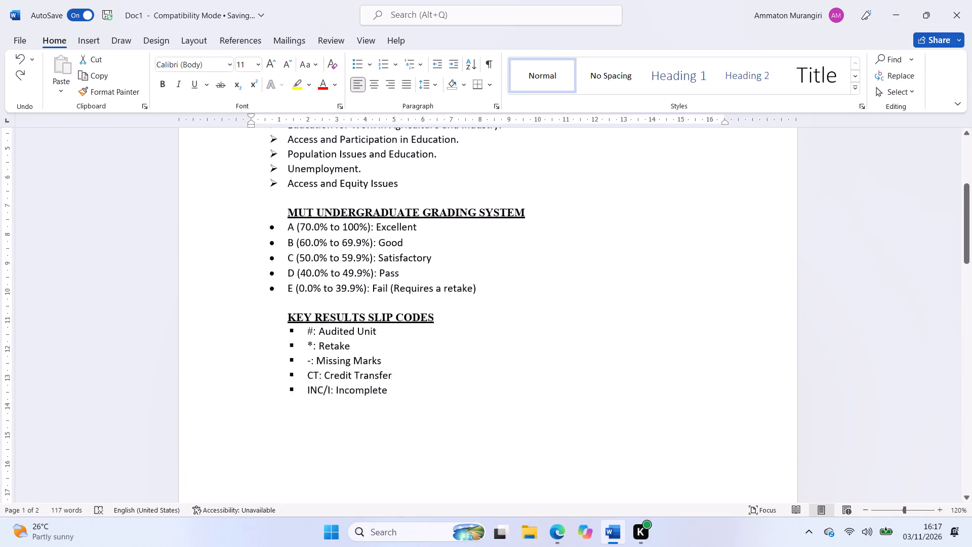
scroll(432, 239, "up", 6)
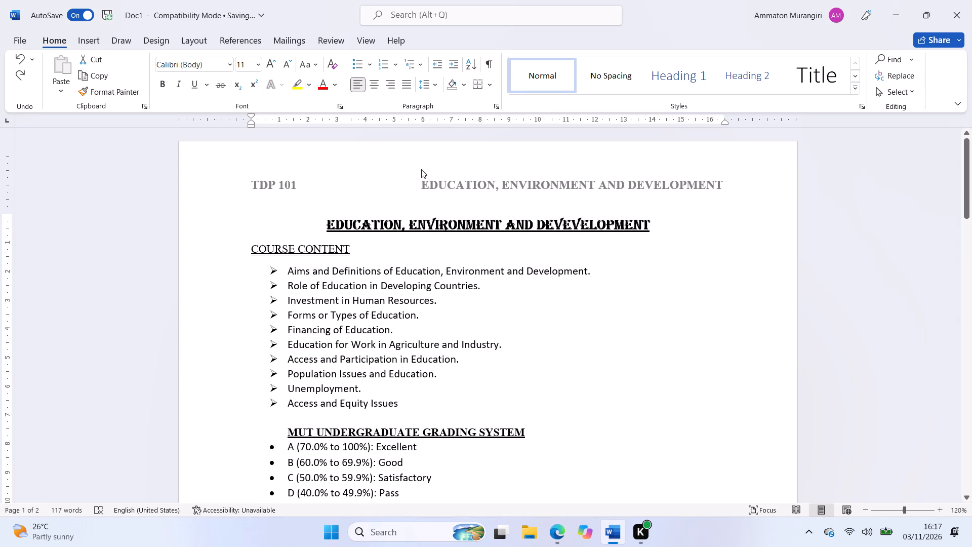
left_click(421, 169)
double_click(421, 169)
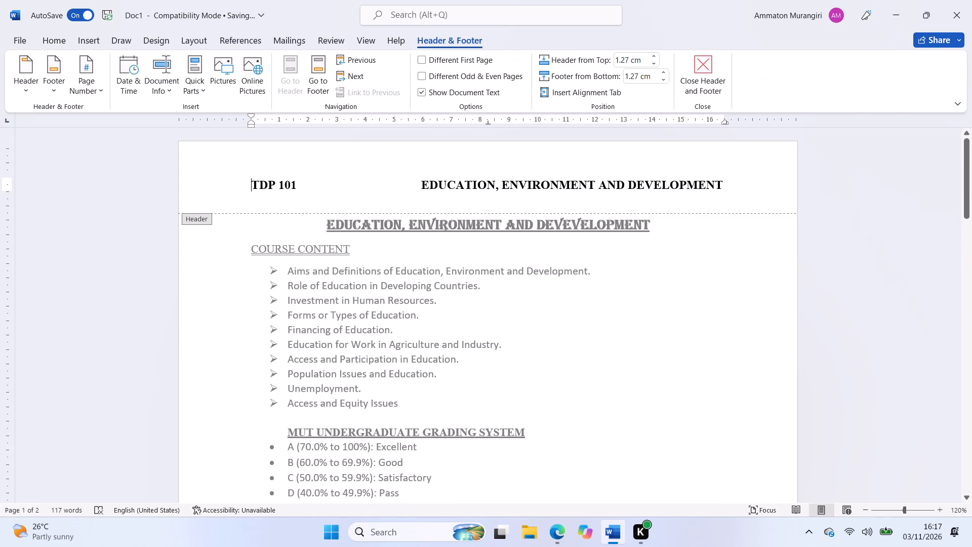
left_click(421, 169)
scroll(438, 158, "down", 12)
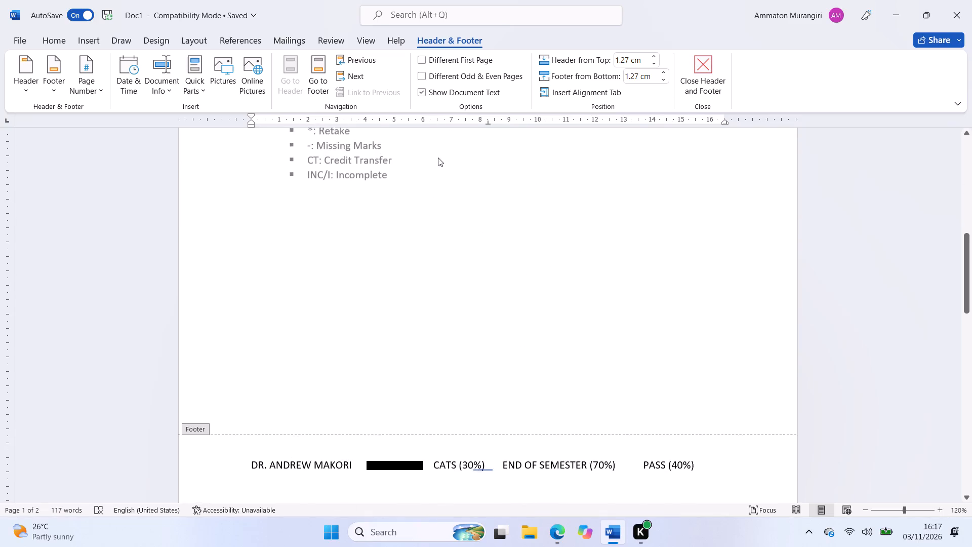
scroll(438, 153, "up", 2)
left_click(458, 368)
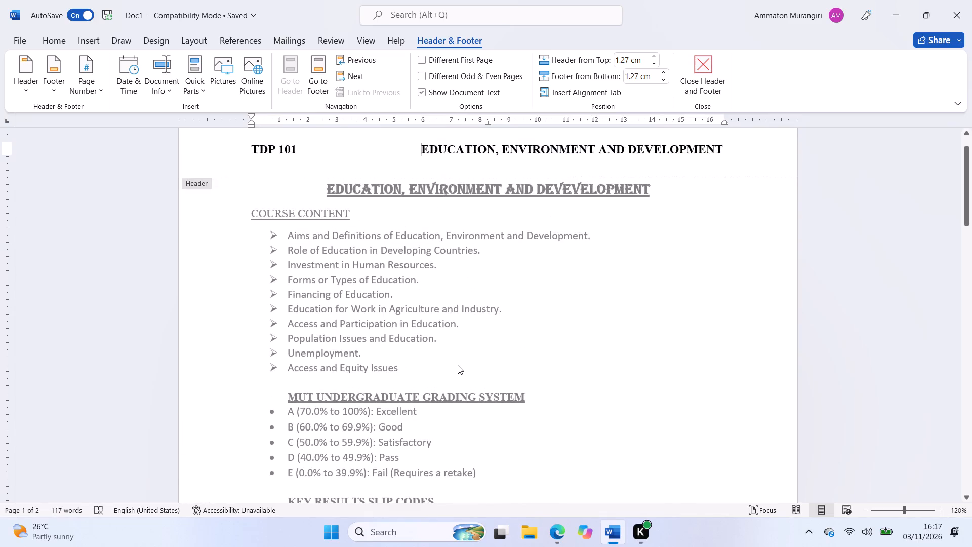
double_click(458, 365)
scroll(458, 360, "down", 5)
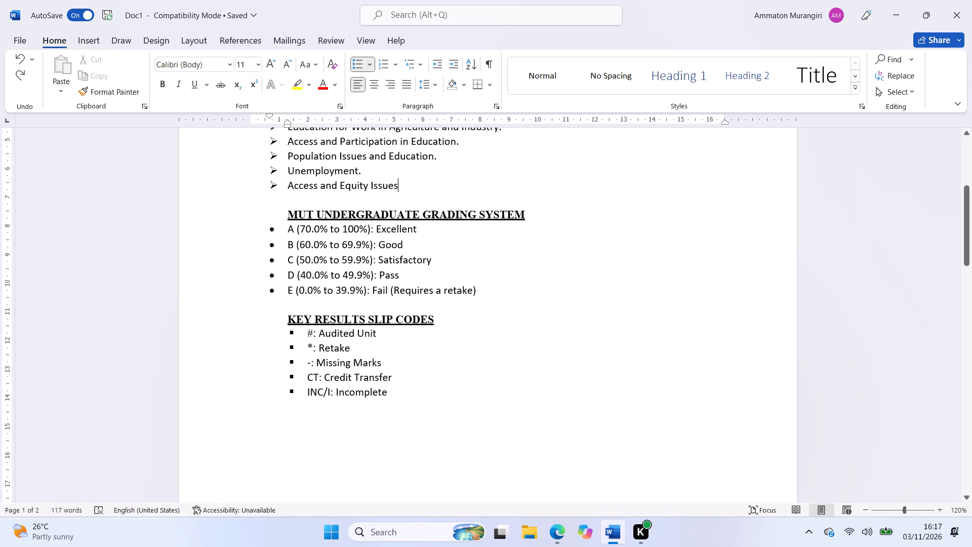
scroll(176, 540, "down", 1)
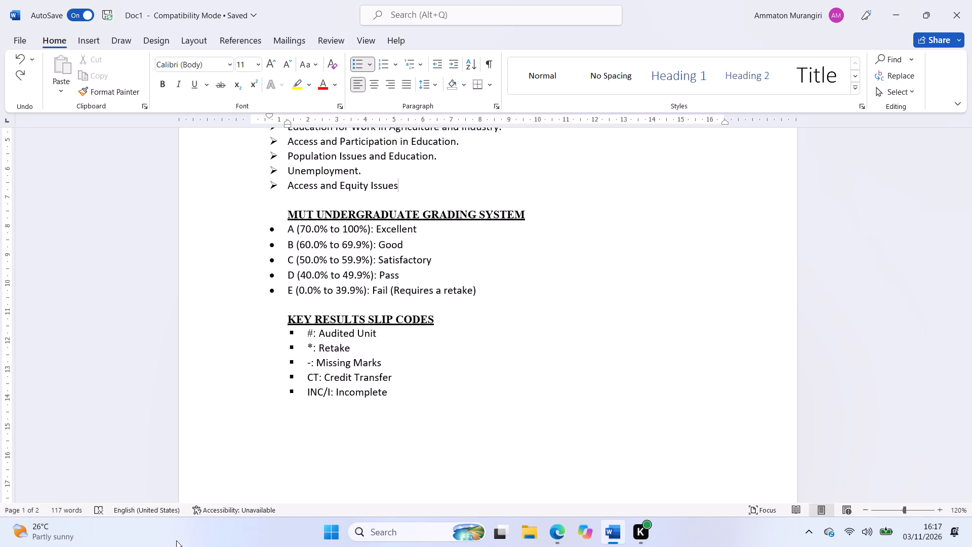
scroll(176, 539, "down", 3)
scroll(176, 539, "up", 4)
scroll(127, 546, "up", 1)
Review the first page from the header and course title down to the results slip codes.
scroll(273, 408, "up", 8)
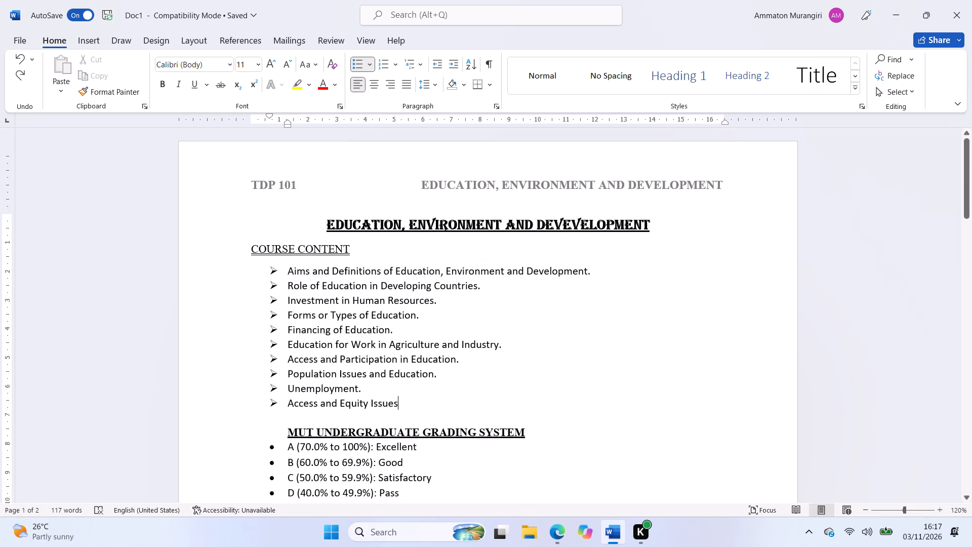
scroll(287, 384, "down", 5)
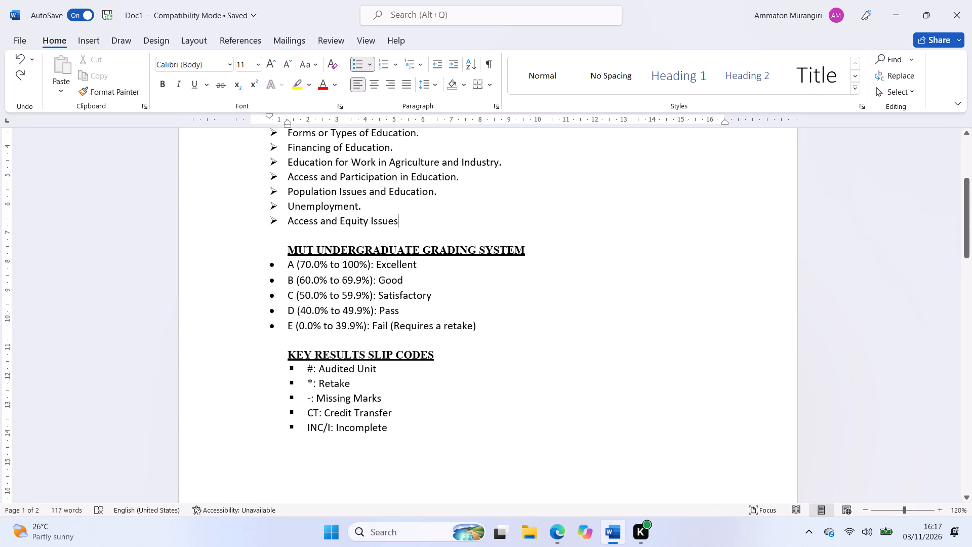
scroll(287, 384, "up", 8)
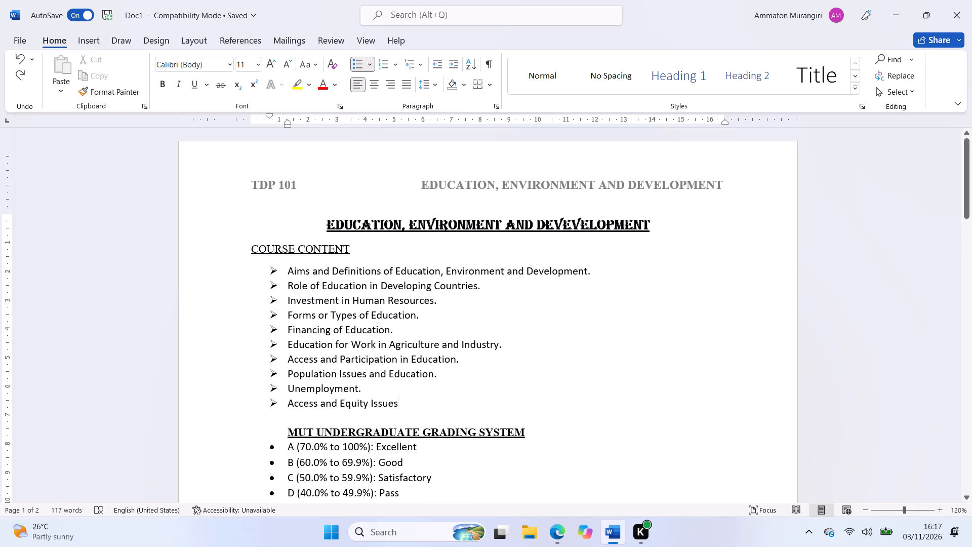
scroll(287, 384, "up", 3)
Save the document.
key("ctrl+s")
Check the course content list, grading system and results slip codes on the first page once more.
key("Down")
key("Down")
key("Down")
scroll(554, 372, "down", 6)
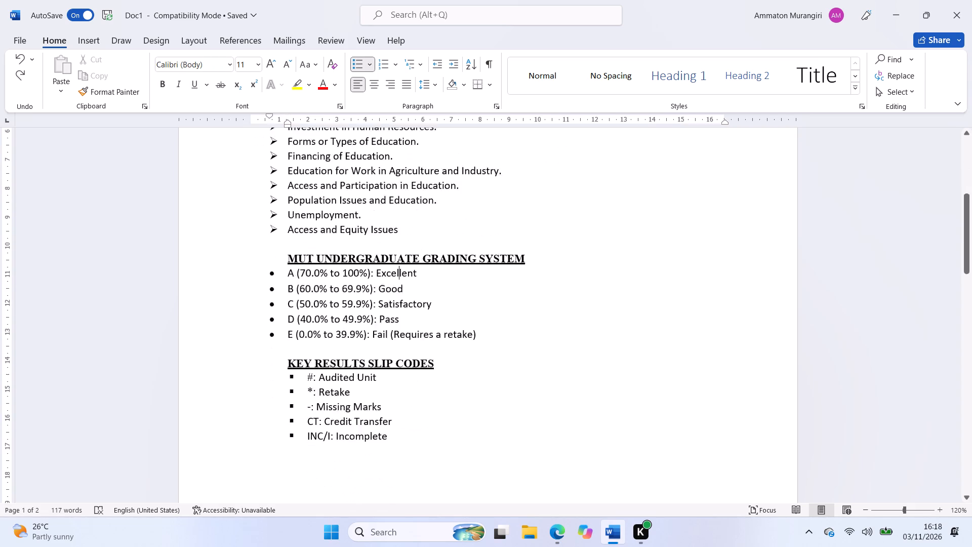
scroll(556, 369, "down", 1)
scroll(564, 365, "up", 3)
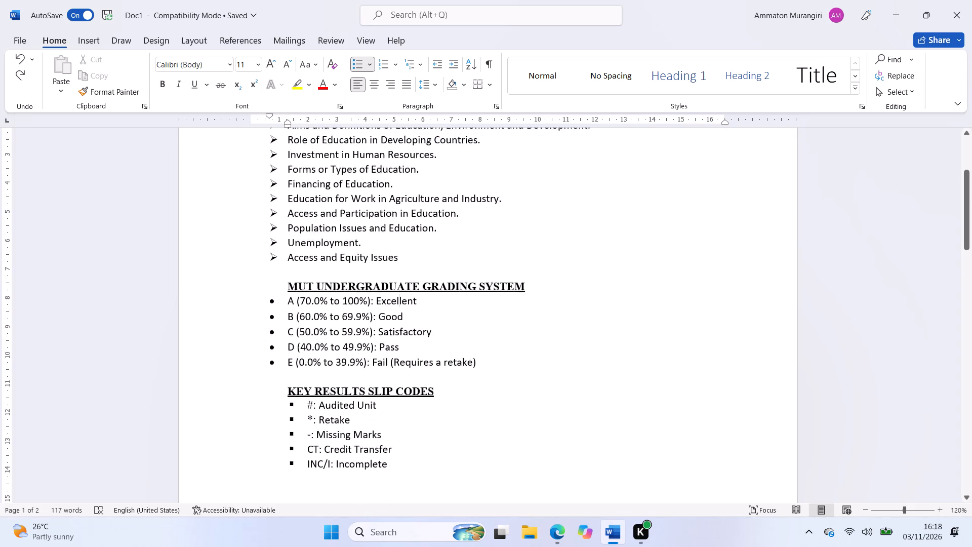
scroll(565, 364, "up", 5)
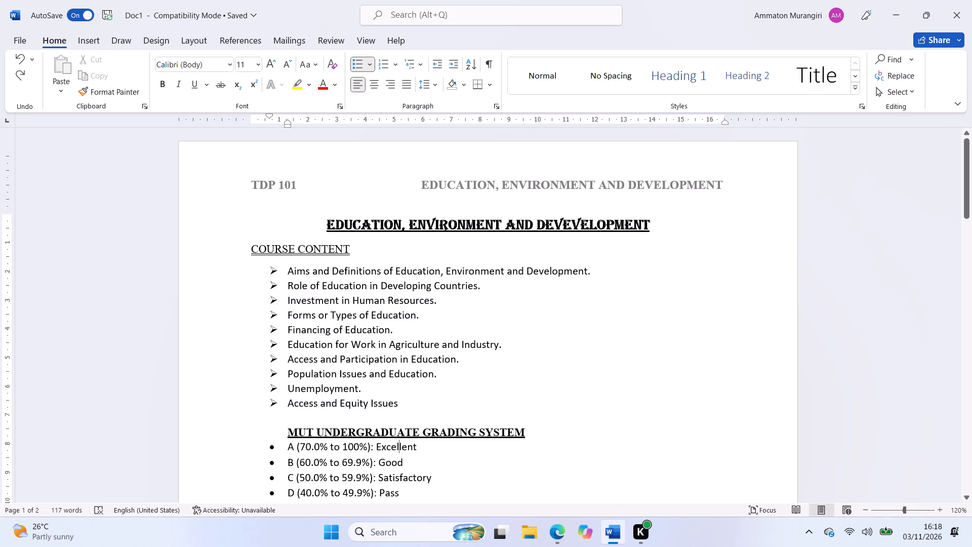
Delete the empty paragraphs at the end of the document to remove the blank second page.
scroll(573, 345, "down", 6)
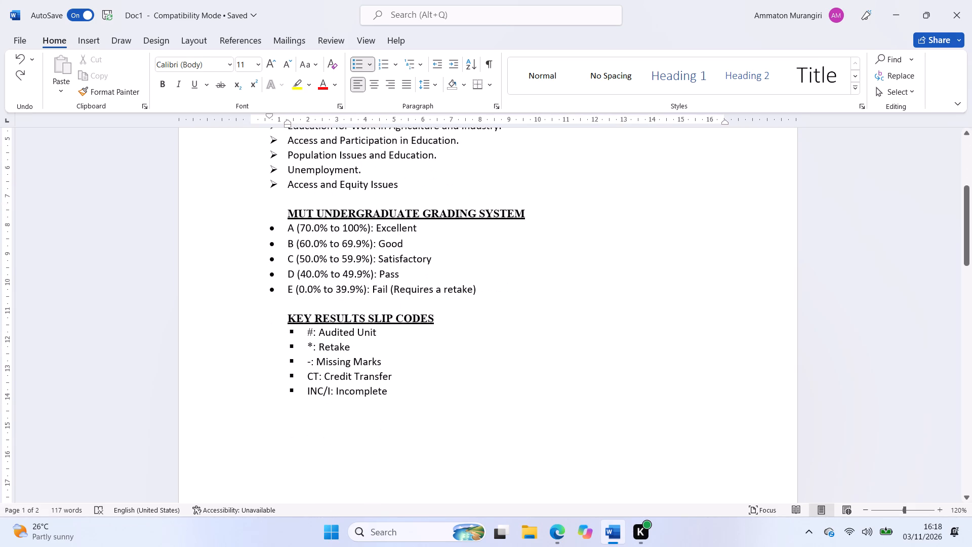
scroll(575, 344, "down", 3)
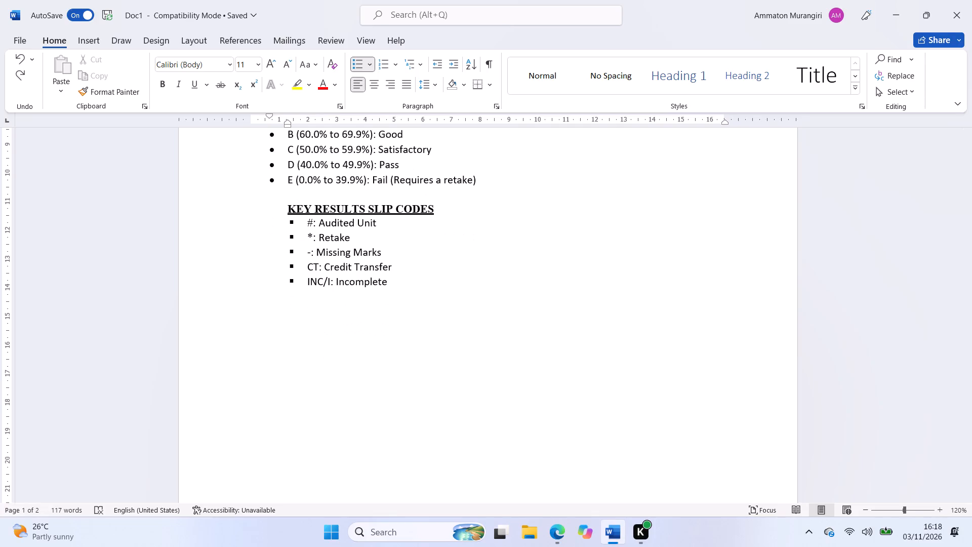
scroll(579, 348, "down", 2)
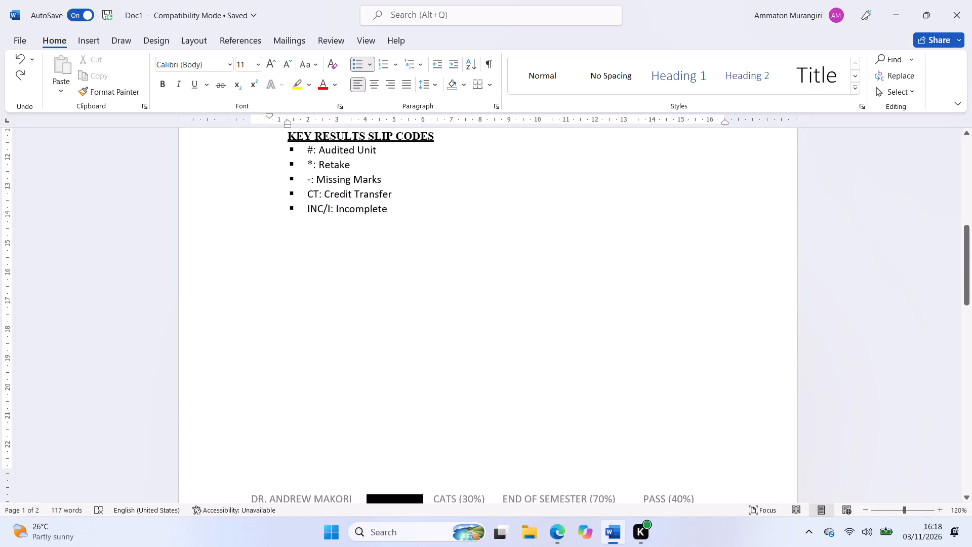
scroll(579, 348, "down", 3)
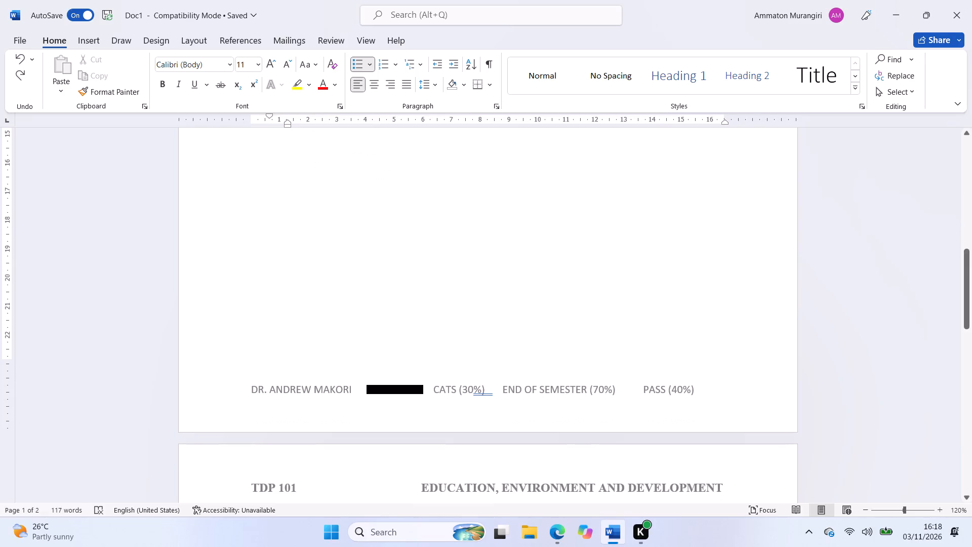
scroll(581, 355, "down", 7)
left_click_drag(399, 262, 390, 438)
key("BackSpace")
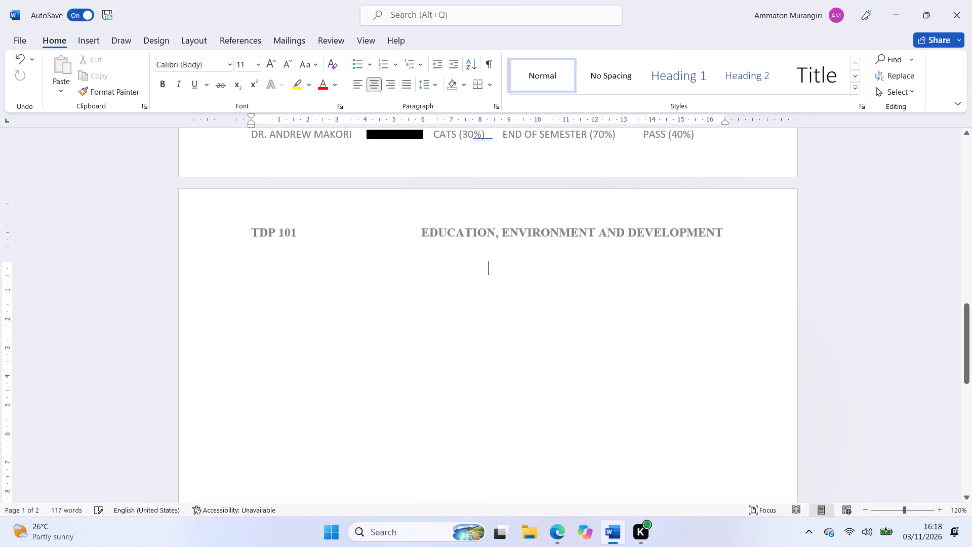
key("Delete")
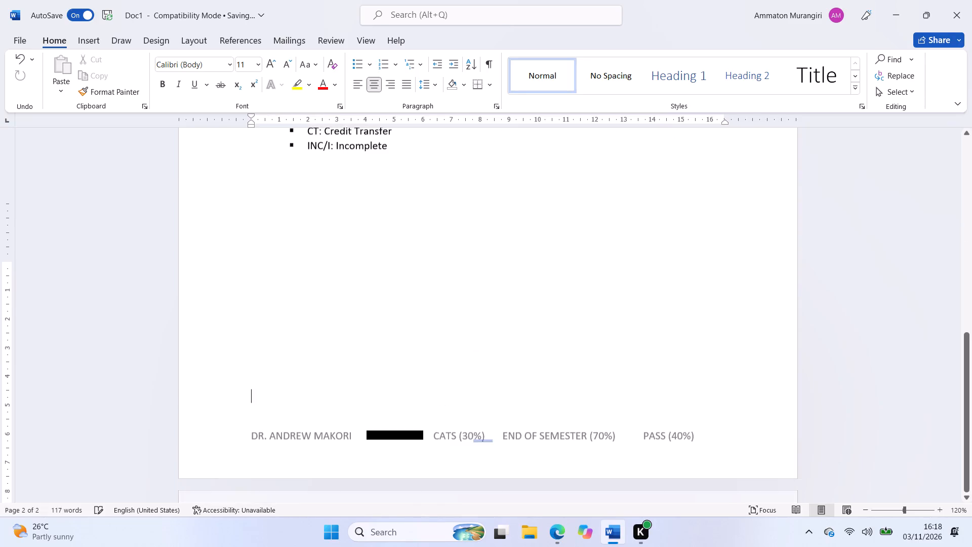
Review the whole document, from the page footer back up to the header, course title and content lists.
scroll(378, 436, "down", 8)
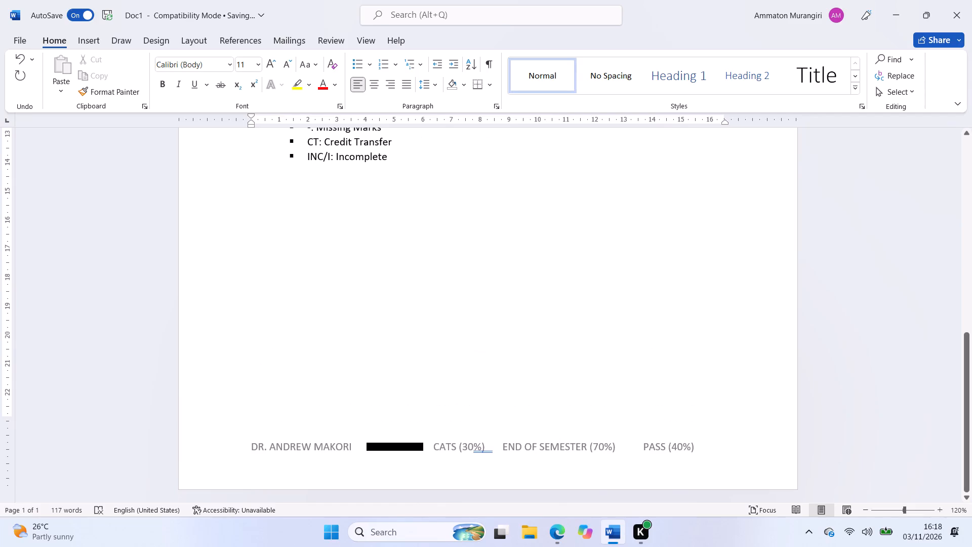
scroll(379, 436, "up", 9)
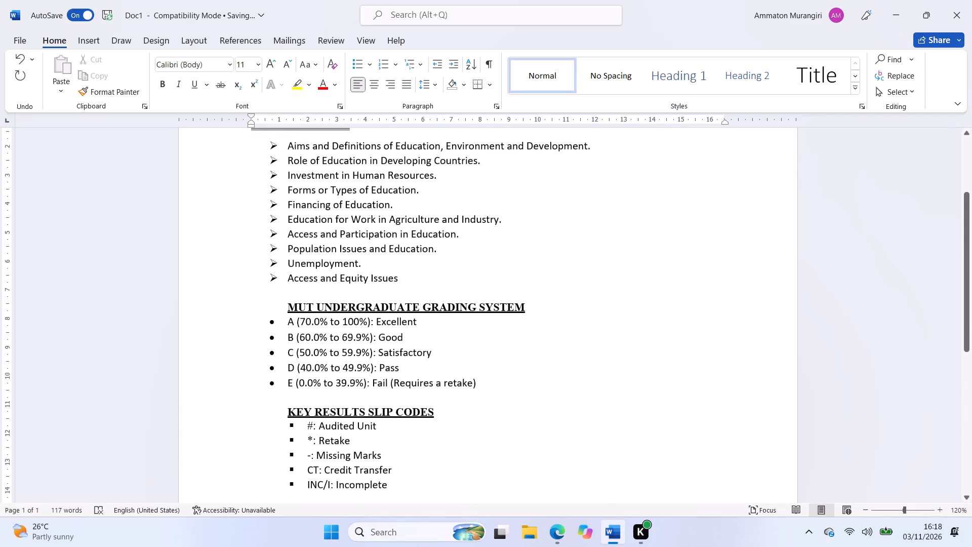
scroll(380, 436, "up", 2)
scroll(432, 343, "up", 2)
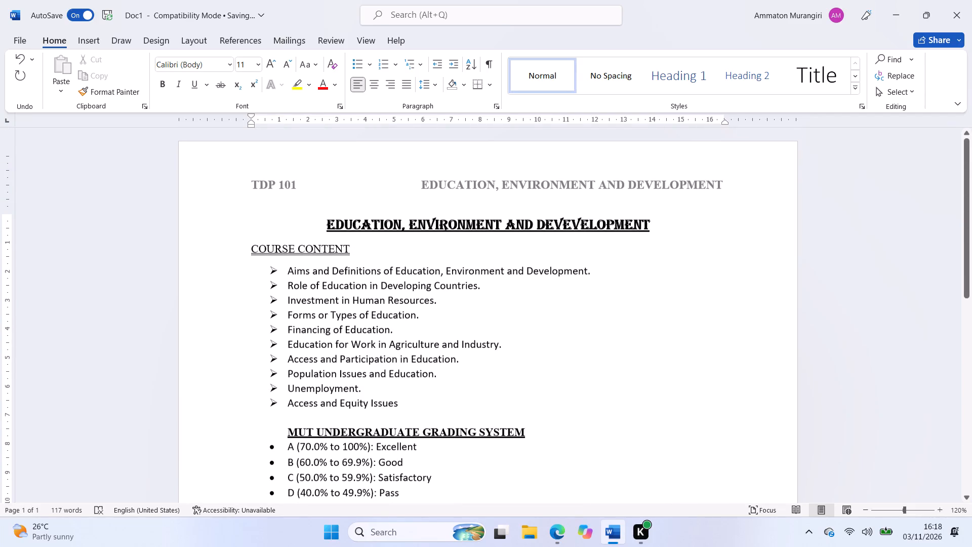
scroll(432, 343, "down", 4)
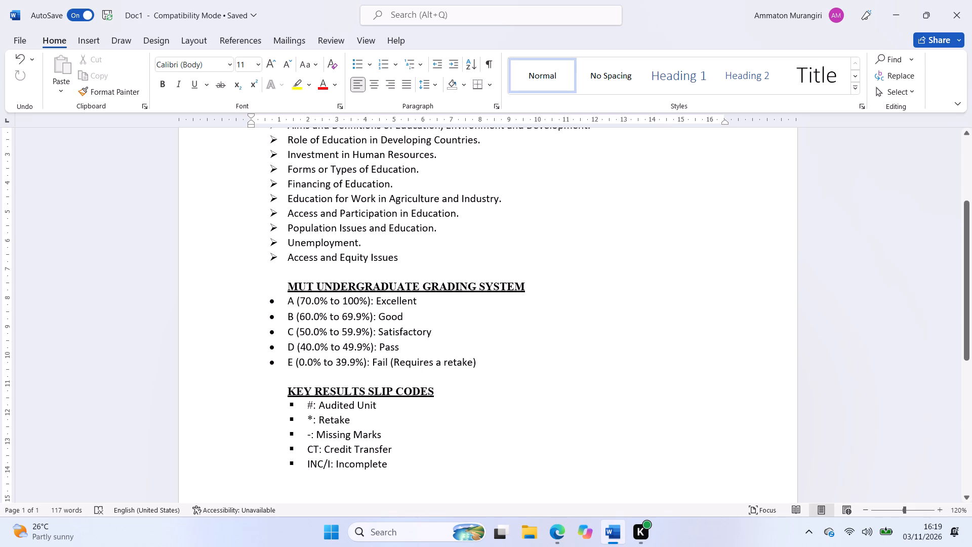
scroll(393, 426, "up", 4)
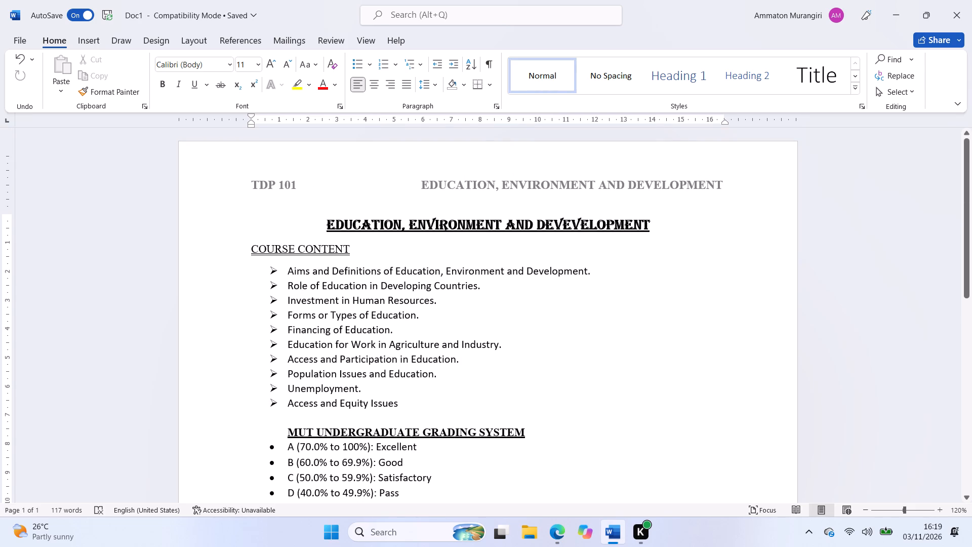
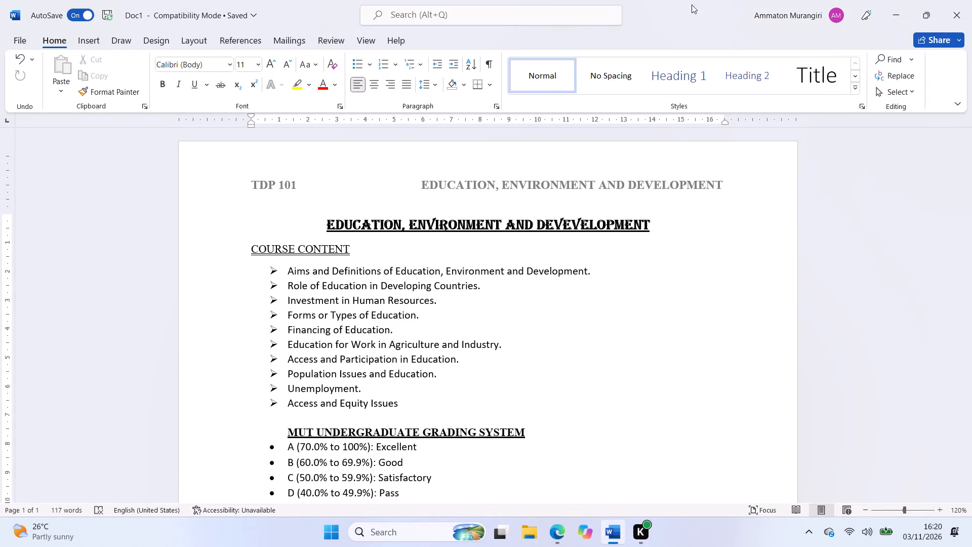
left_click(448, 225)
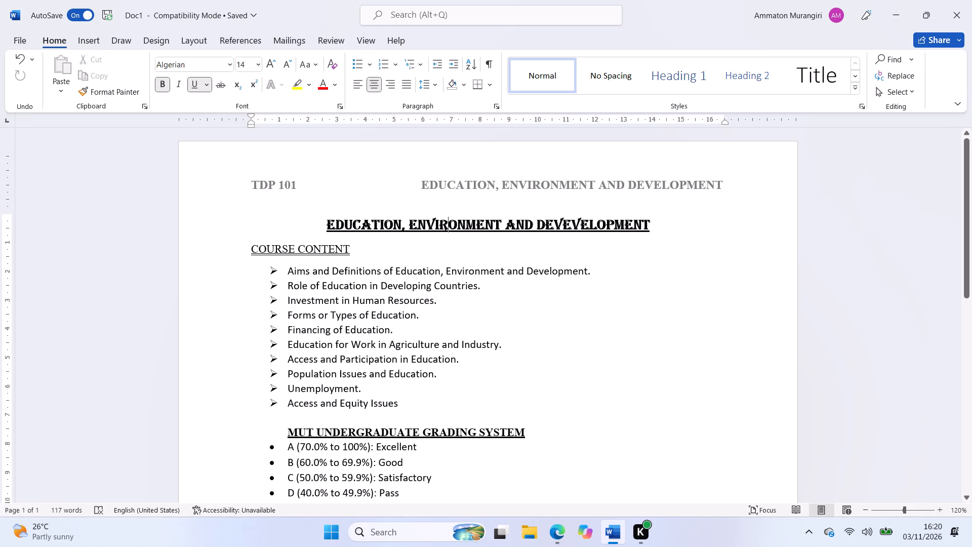